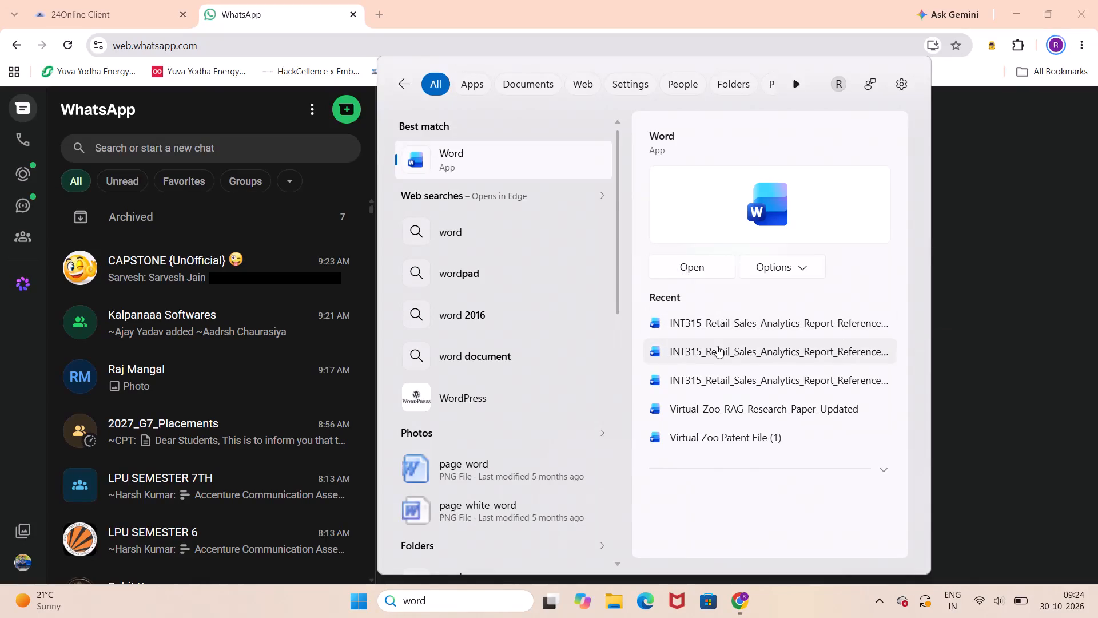
# Launch Word from the Windows search results.
pyautogui.doubleClick(524, 164)
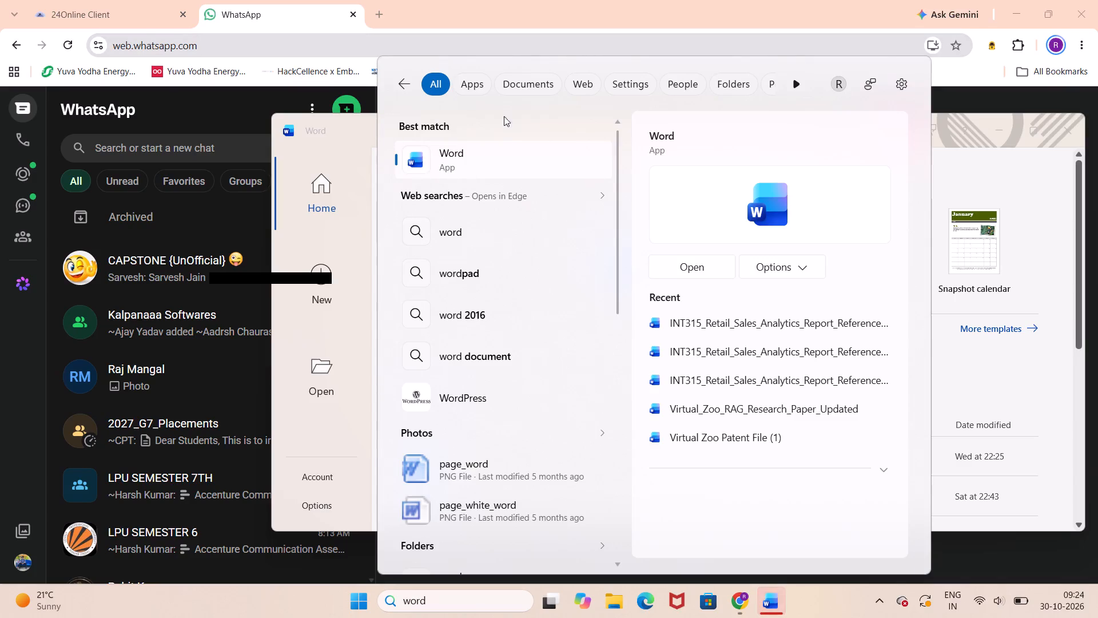
pyautogui.doubleClick(504, 159)
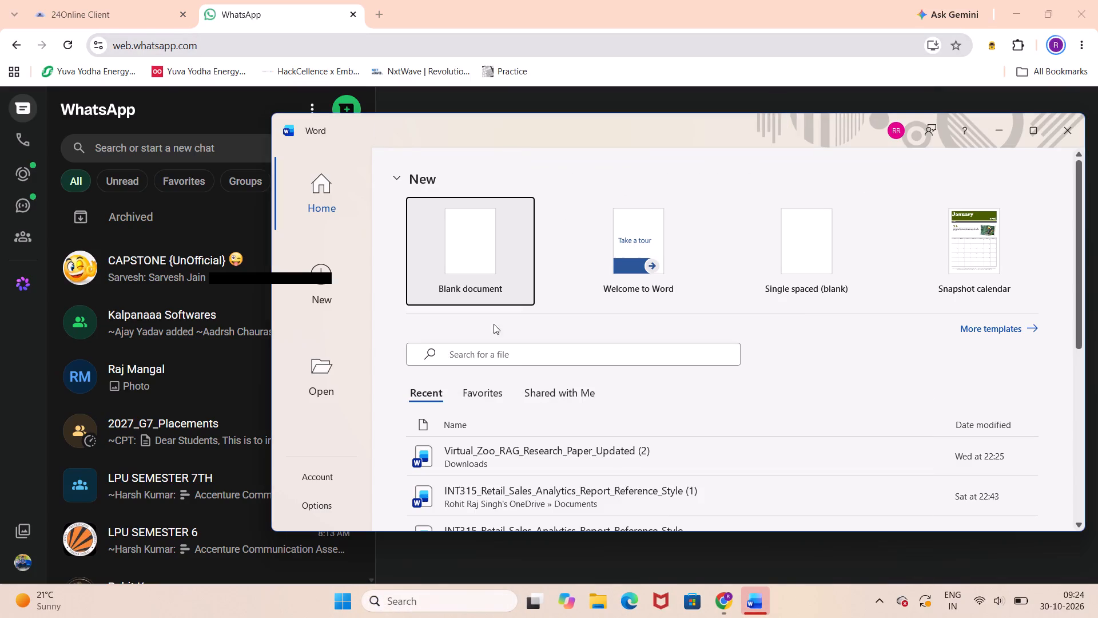
# Open the recent document Virtual_Zoo_RAG_Research_Paper_Updated (2) and maximize its window.
pyautogui.scroll(-1, 614, 395)
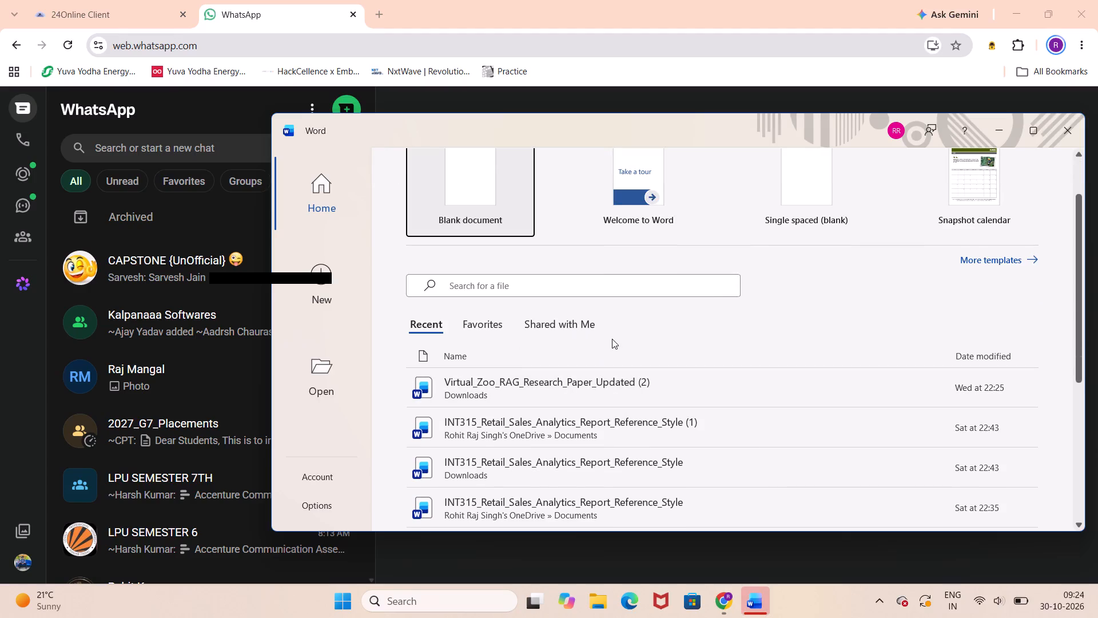
pyautogui.scroll(2, 612, 339)
pyautogui.scroll(-1, 612, 339)
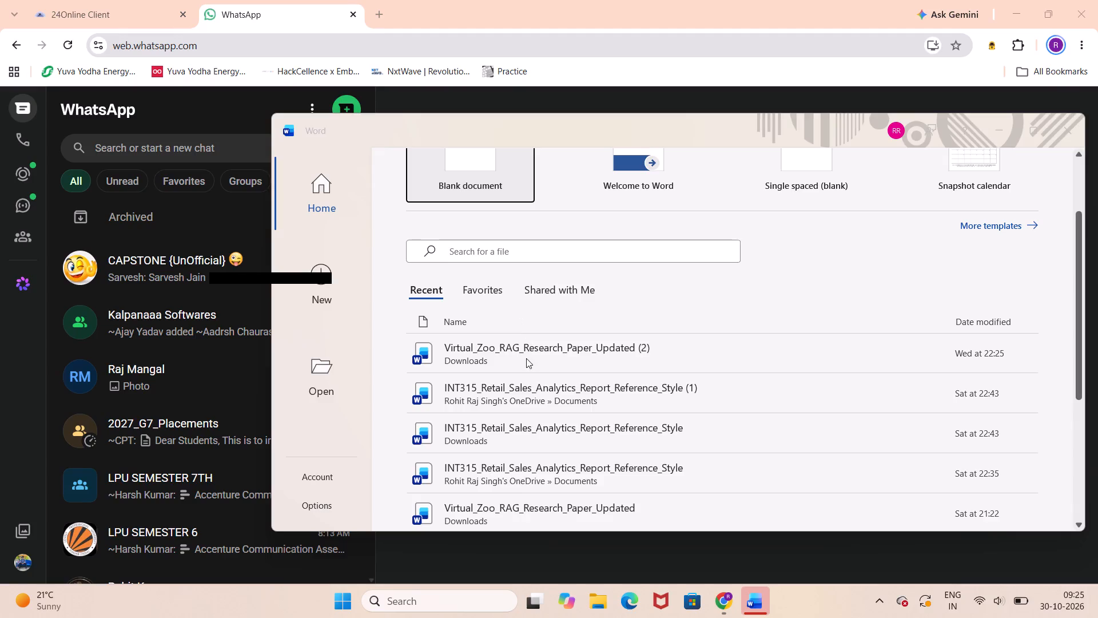
pyautogui.doubleClick(595, 352)
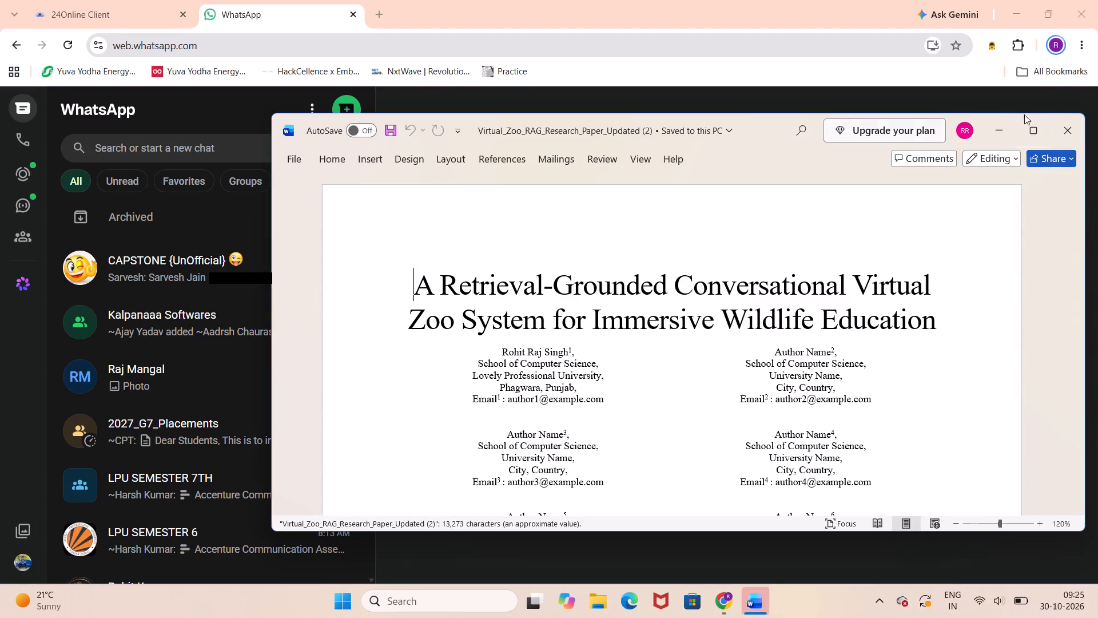
pyautogui.click(1033, 128)
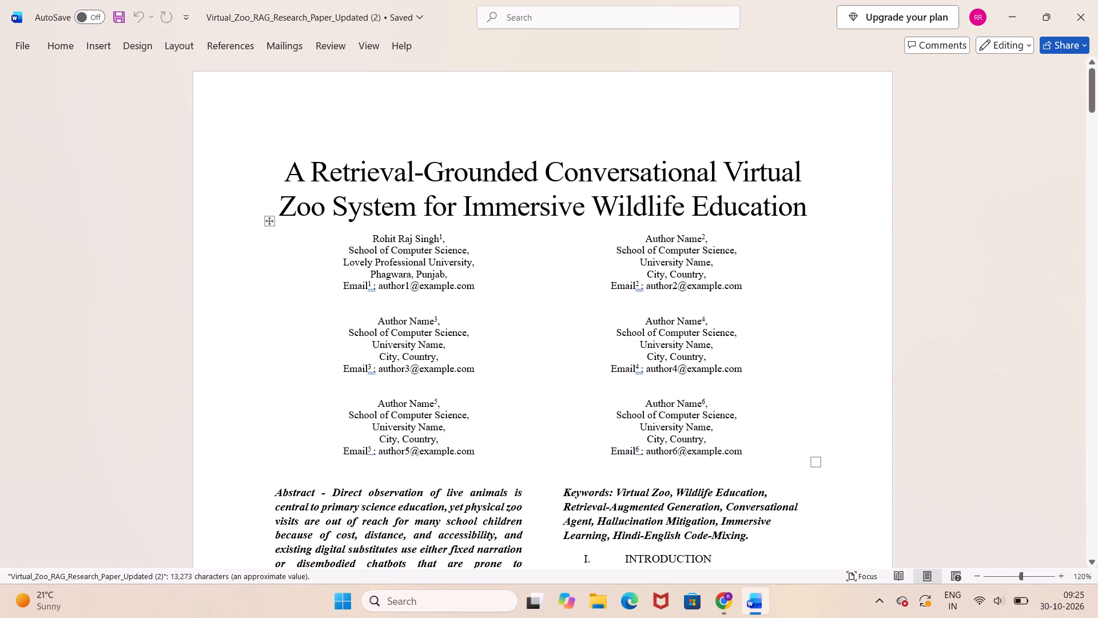
# Replace the "Author Name" placeholder in the second author block with the second author's full name.
pyautogui.click(701, 238)
pyautogui.press('BackSpace')
pyautogui.press('BackSpace')
pyautogui.press('BackSpace')
pyautogui.press('BackSpace')
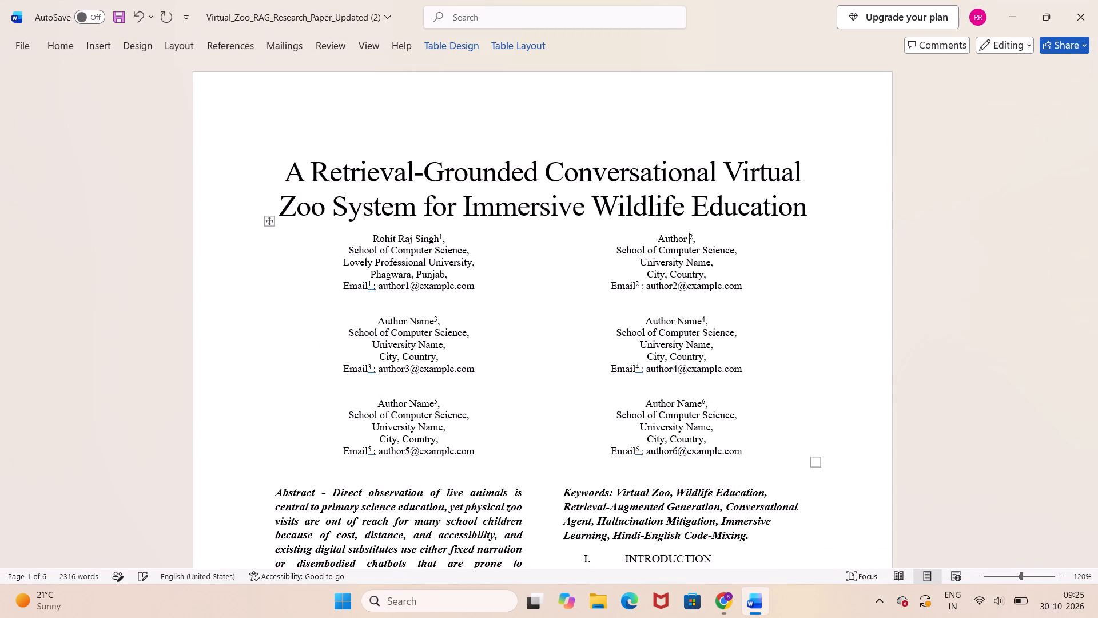
pyautogui.press('BackSpace')
pyautogui.press('BackSpace')
pyautogui.press('BackSpace')
pyautogui.press('BackSpace')
pyautogui.press('BackSpace')
pyautogui.press('BackSpace')
pyautogui.press('BackSpace')
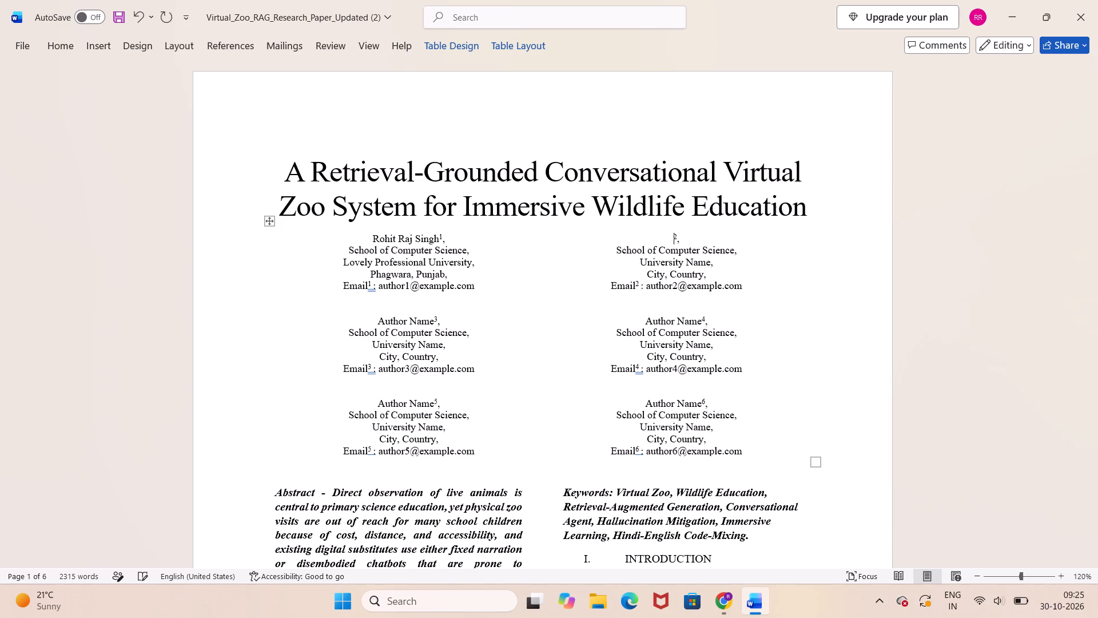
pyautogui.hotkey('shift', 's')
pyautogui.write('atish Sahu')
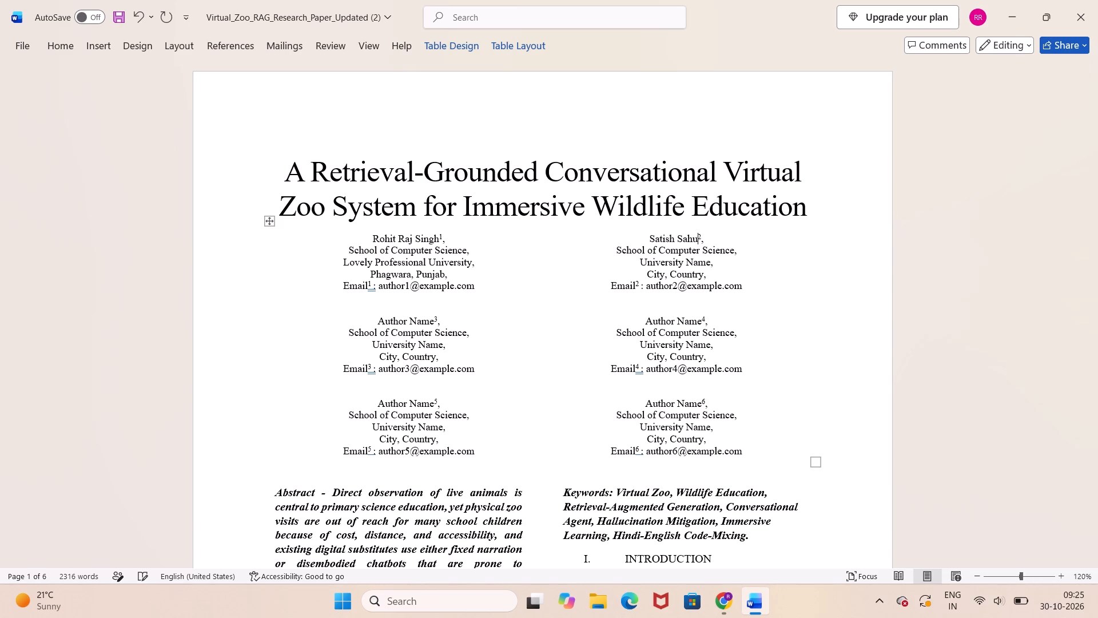
# Delete the "Author Name" placeholder in the third author block, keeping the superscript number and comma.
pyautogui.click(431, 321)
pyautogui.press('Right')
pyautogui.press('BackSpace')
pyautogui.press('BackSpace')
pyautogui.press('BackSpace')
pyautogui.press('BackSpace')
pyautogui.press('BackSpace')
pyautogui.press('BackSpace')
pyautogui.press('BackSpace')
pyautogui.press('BackSpace')
pyautogui.press('BackSpace')
pyautogui.press('BackSpace')
pyautogui.press('BackSpace')
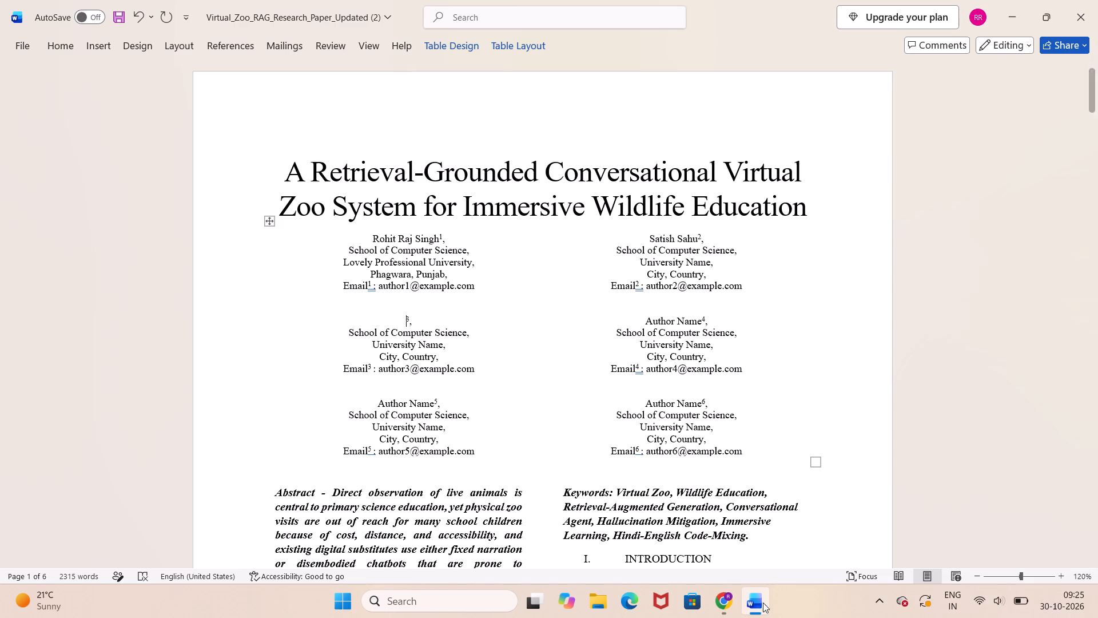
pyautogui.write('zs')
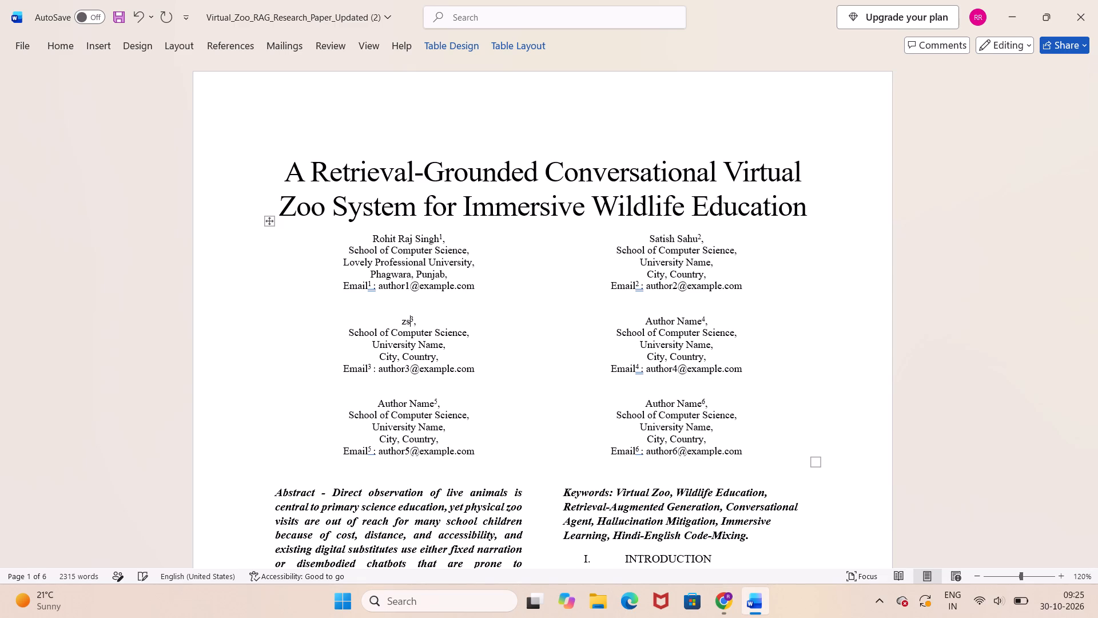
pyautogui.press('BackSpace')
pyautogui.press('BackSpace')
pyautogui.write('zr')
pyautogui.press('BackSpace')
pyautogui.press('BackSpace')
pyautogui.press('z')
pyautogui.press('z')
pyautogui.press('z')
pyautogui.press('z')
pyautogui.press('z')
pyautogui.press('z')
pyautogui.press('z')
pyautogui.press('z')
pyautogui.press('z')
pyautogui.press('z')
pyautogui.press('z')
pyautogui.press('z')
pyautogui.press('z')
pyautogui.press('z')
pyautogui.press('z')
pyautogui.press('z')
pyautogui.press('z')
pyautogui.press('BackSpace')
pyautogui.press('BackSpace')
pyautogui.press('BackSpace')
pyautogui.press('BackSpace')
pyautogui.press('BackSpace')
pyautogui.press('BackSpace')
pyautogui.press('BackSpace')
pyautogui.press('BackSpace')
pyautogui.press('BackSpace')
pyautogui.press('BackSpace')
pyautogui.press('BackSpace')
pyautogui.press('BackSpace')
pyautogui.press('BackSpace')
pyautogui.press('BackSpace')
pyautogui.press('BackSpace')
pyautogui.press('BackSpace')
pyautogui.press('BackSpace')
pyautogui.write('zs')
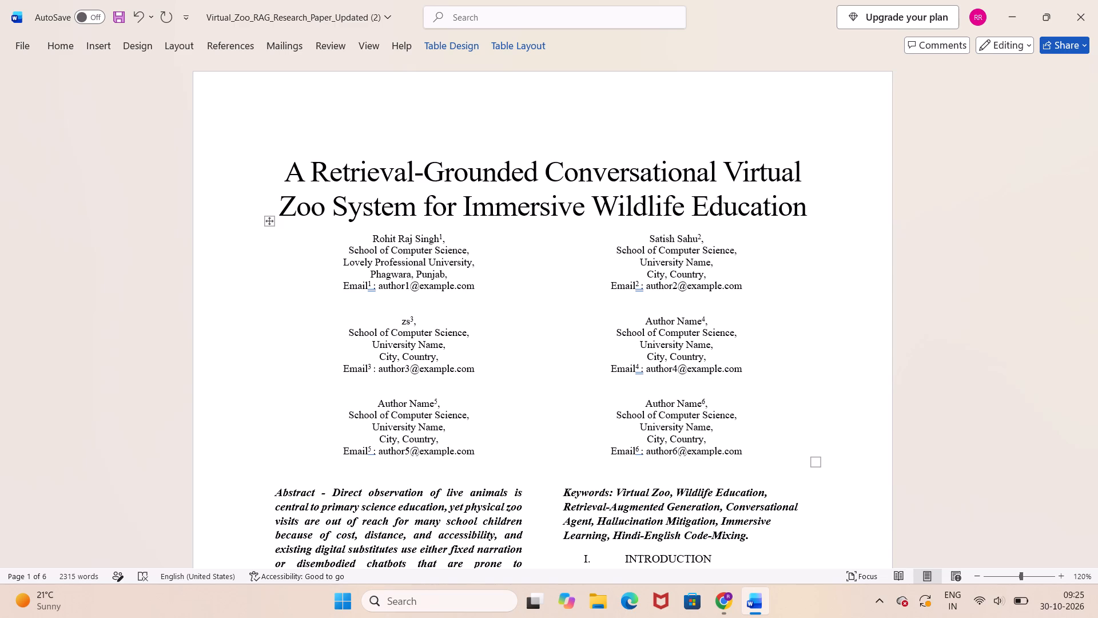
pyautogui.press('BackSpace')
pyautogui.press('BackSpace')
# Enter the third author's full name before the superscript 3, with both names capitalized.
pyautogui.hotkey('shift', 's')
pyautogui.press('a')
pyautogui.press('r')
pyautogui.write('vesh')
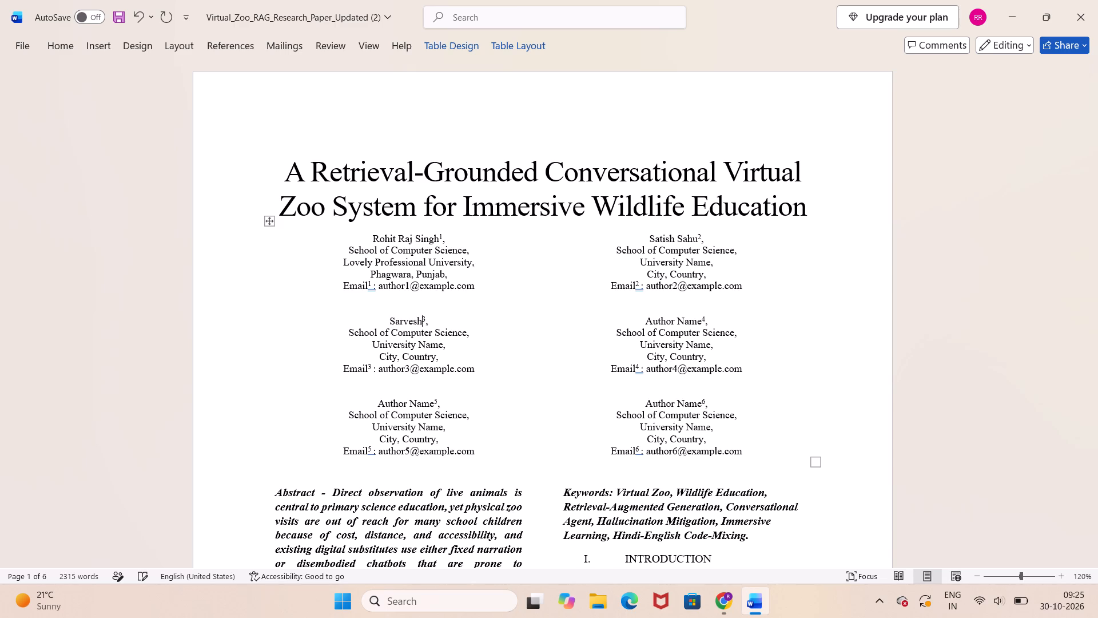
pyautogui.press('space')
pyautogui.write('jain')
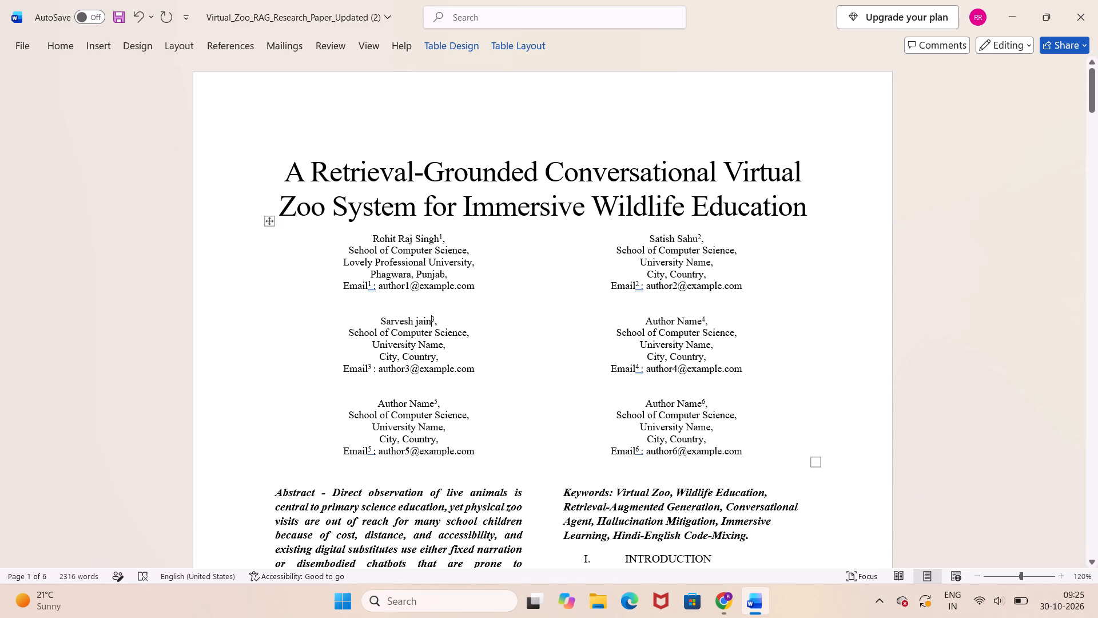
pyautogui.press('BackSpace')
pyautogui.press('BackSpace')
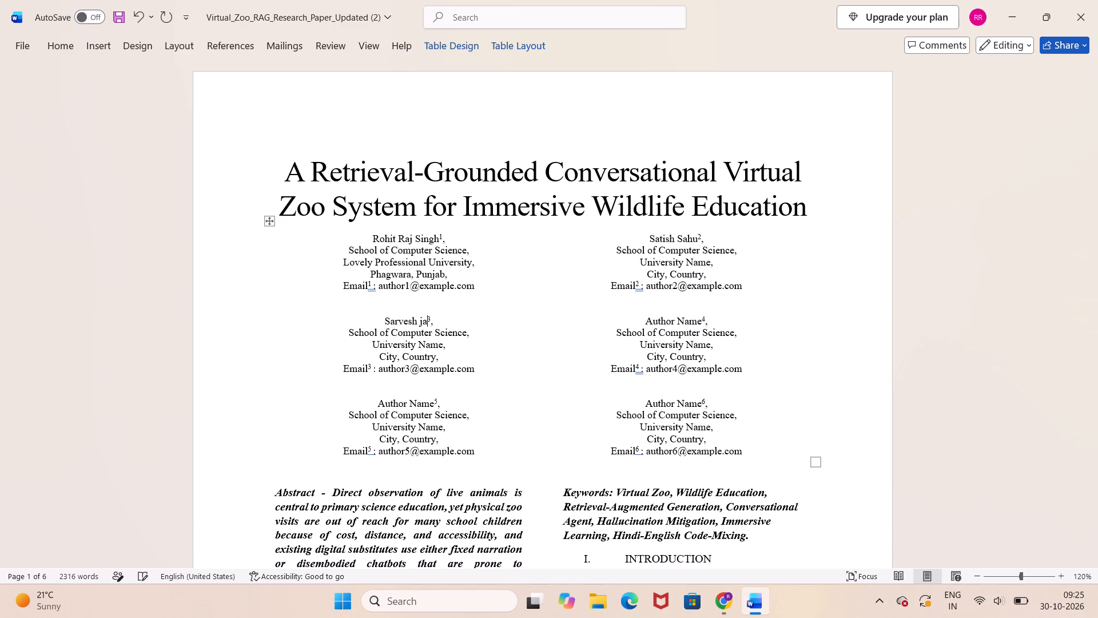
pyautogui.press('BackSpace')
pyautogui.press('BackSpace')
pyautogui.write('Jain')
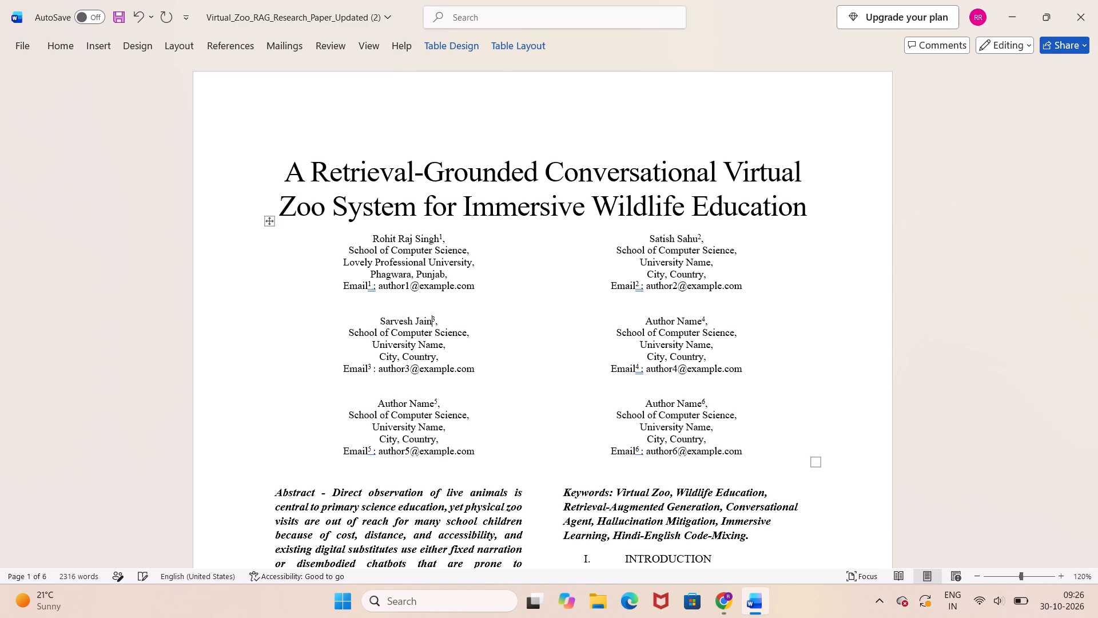
# Replace the "Author Name" placeholder in the fourth author block with the fourth author's full name.
pyautogui.click(701, 324)
pyautogui.press('BackSpace')
pyautogui.press('BackSpace')
pyautogui.press('BackSpace')
pyautogui.press('BackSpace')
pyautogui.press('BackSpace')
pyautogui.press('BackSpace')
pyautogui.press('BackSpace')
pyautogui.press('BackSpace')
pyautogui.press('BackSpace')
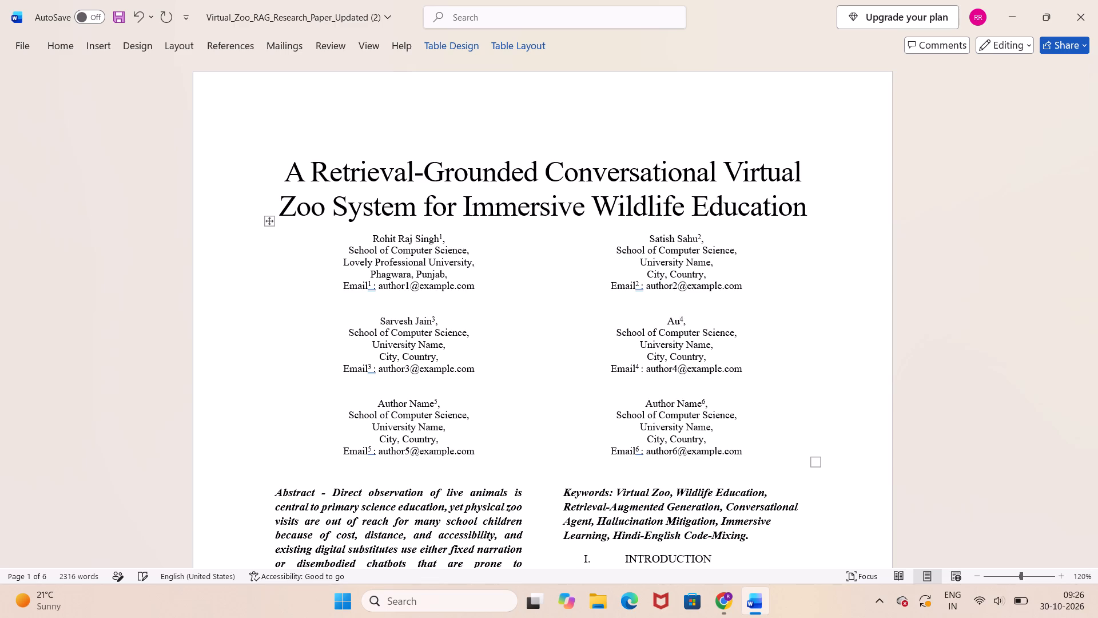
pyautogui.press('BackSpace')
pyautogui.press('BackSpace')
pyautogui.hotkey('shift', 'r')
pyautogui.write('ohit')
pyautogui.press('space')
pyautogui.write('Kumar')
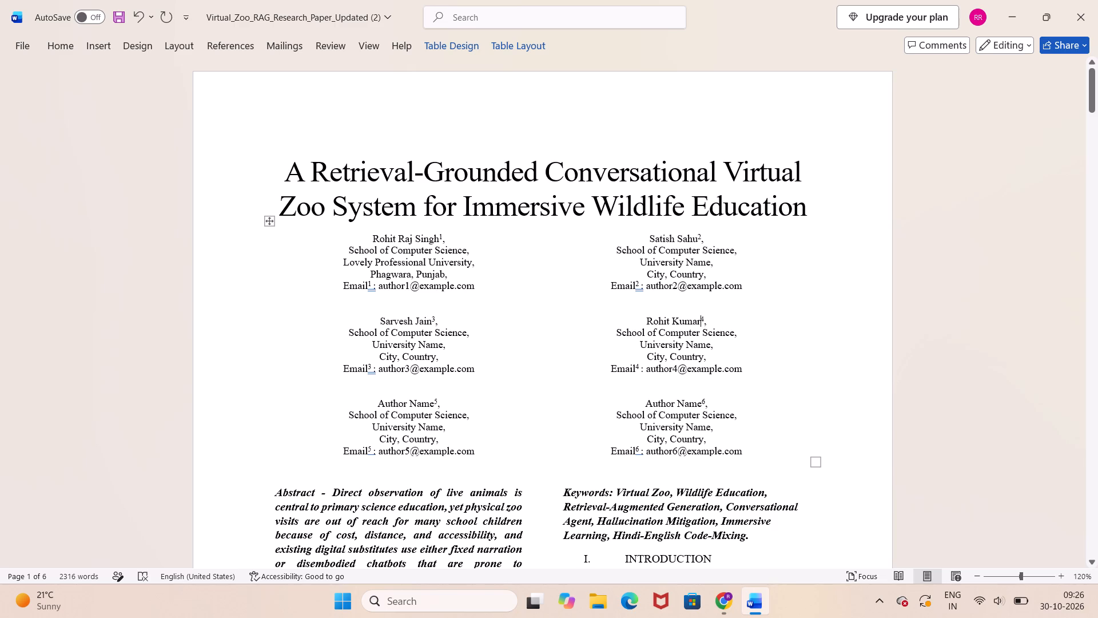
# Replace the "Author Name" placeholder in the fifth author block with the fifth author's first name.
pyautogui.click(431, 405)
pyautogui.press('Right')
pyautogui.press('BackSpace')
pyautogui.press('BackSpace')
pyautogui.press('BackSpace')
pyautogui.press('BackSpace')
pyautogui.press('BackSpace')
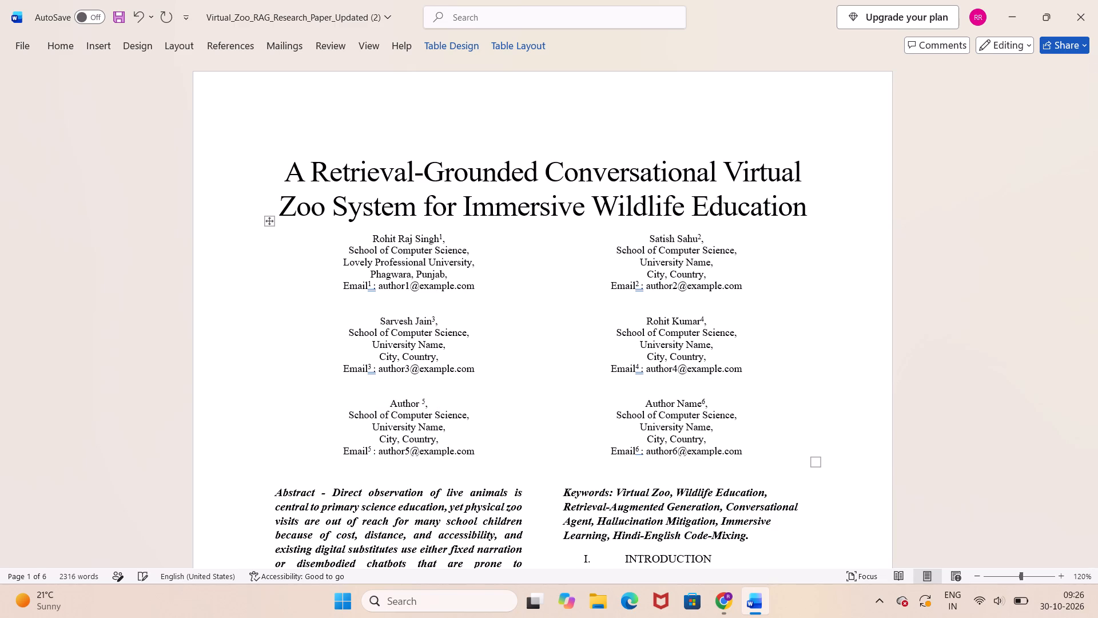
pyautogui.press('BackSpace')
pyautogui.press('BackSpace')
pyautogui.press('BackSpace')
pyautogui.press('BackSpace')
pyautogui.press('BackSpace')
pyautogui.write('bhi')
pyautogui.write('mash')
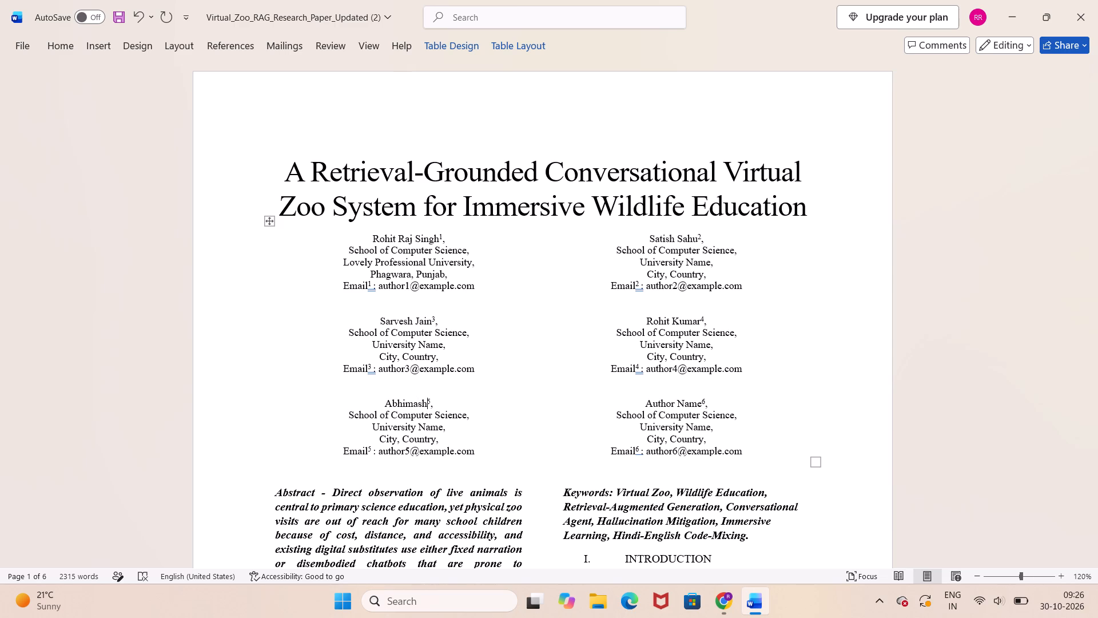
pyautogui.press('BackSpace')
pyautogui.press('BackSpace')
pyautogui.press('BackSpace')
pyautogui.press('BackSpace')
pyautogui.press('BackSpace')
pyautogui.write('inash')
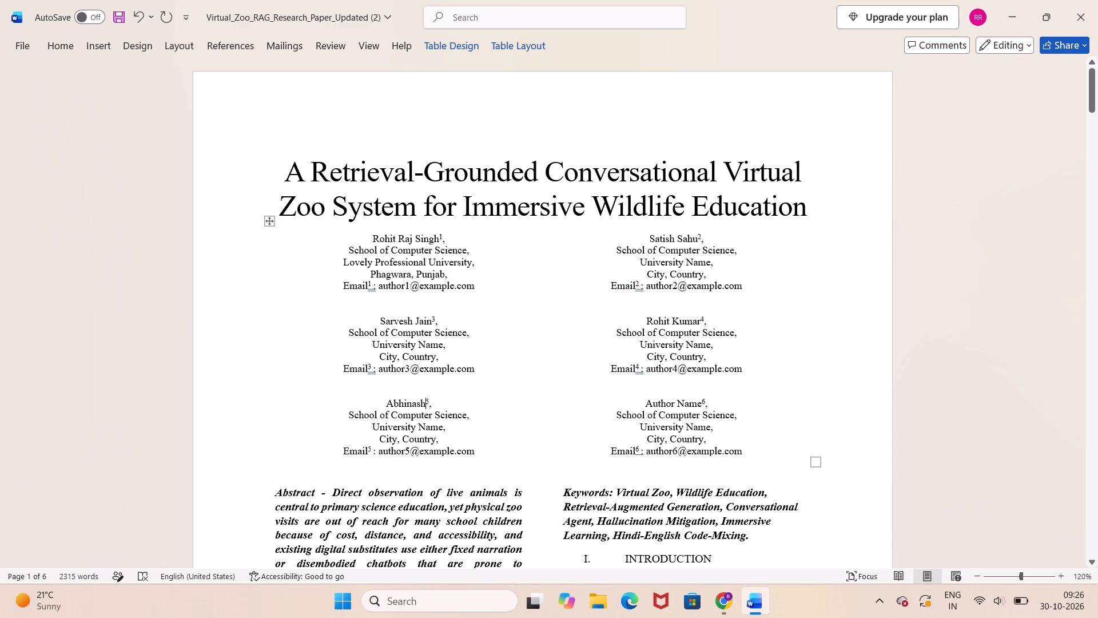
# Copy "Lovely Professional University" from the first author block over the "University Name" placeholder in the second author block.
pyautogui.moveTo(341, 262); pyautogui.dragTo(441, 263)
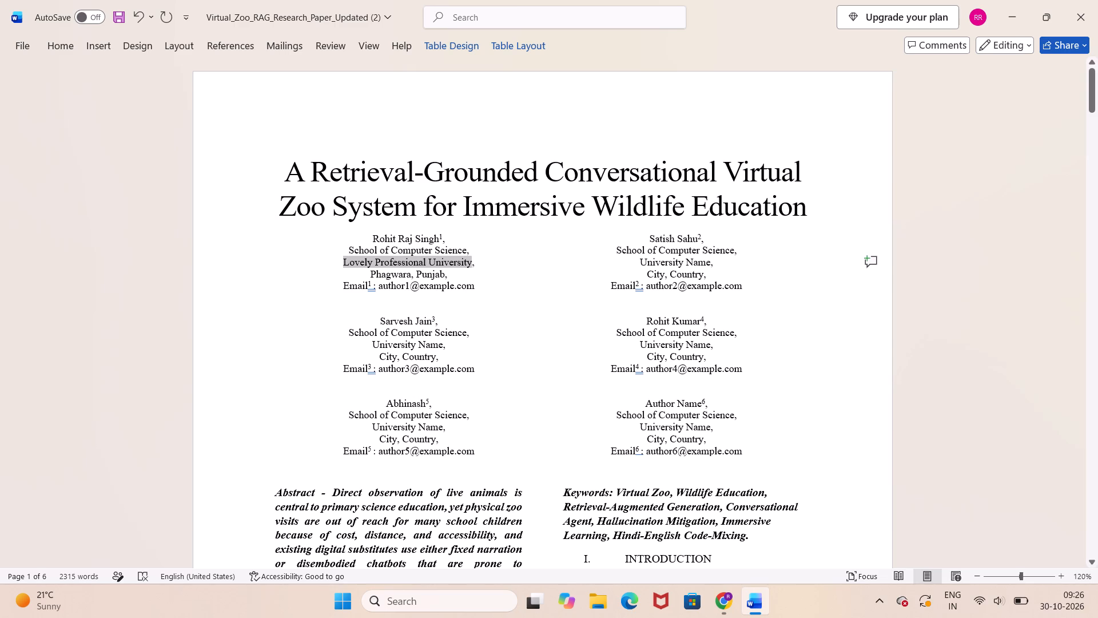
pyautogui.moveTo(441, 263); pyautogui.dragTo(456, 263)
pyautogui.hotkey('ctrl', 'c')
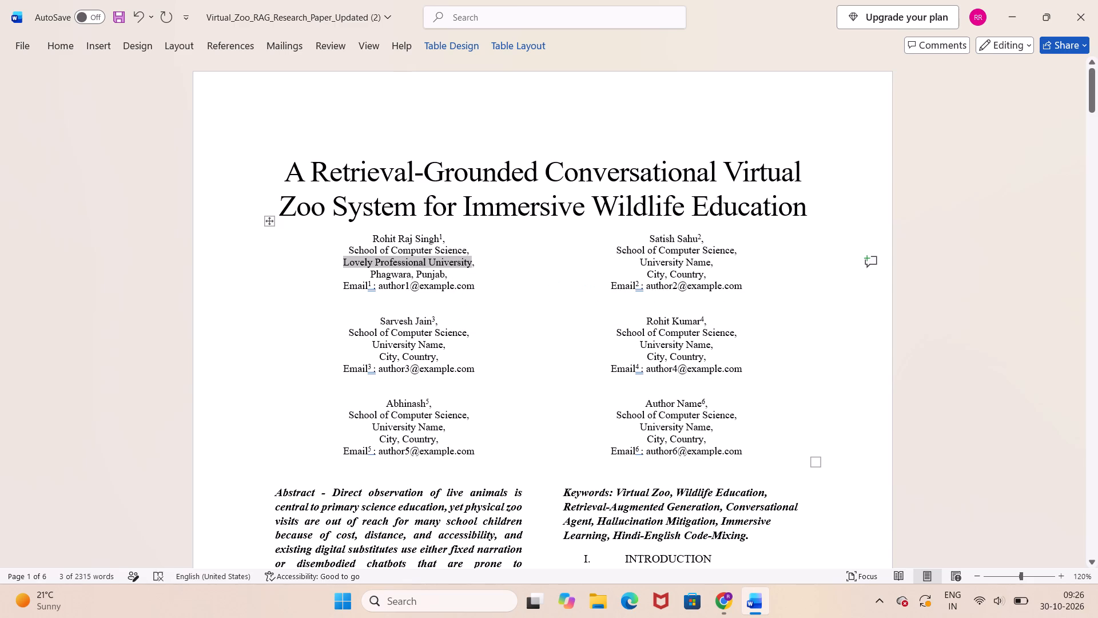
pyautogui.click(712, 266)
pyautogui.press('Left')
pyautogui.press('BackSpace')
pyautogui.press('BackSpace')
pyautogui.press('BackSpace')
pyautogui.press('BackSpace')
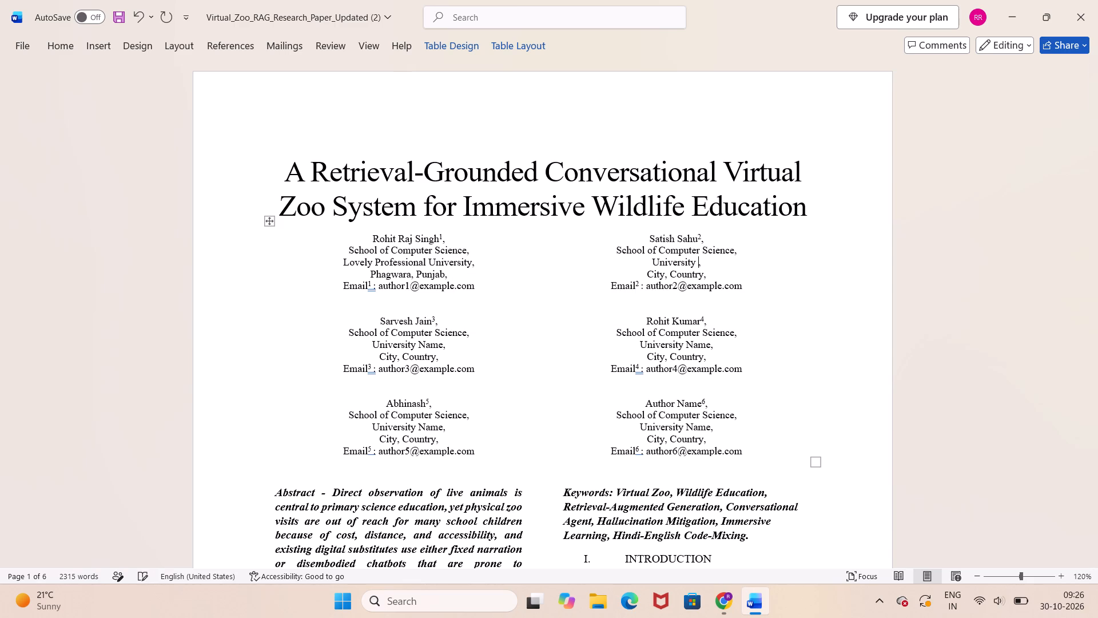
pyautogui.press('BackSpace')
pyautogui.press('BackSpace')
pyautogui.press('BackSpace')
pyautogui.press('BackSpace')
pyautogui.press('BackSpace')
pyautogui.press('BackSpace')
pyautogui.press('BackSpace')
pyautogui.press('BackSpace')
pyautogui.press('BackSpace')
pyautogui.press('BackSpace')
pyautogui.press('BackSpace')
pyautogui.hotkey('ctrl', 'v')
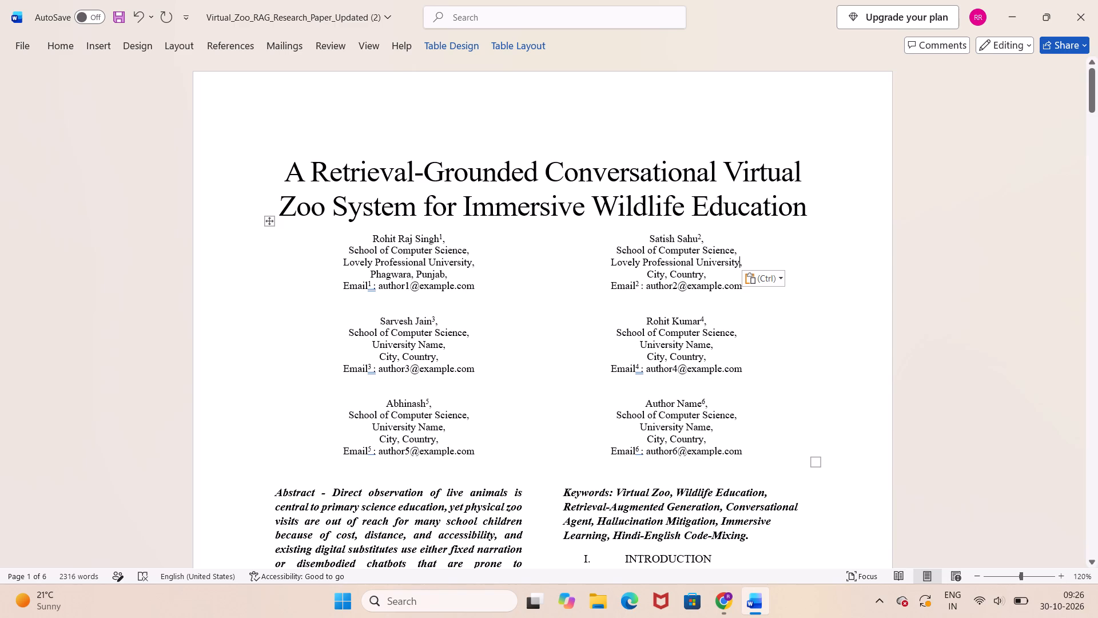
# Replace the "University Name" placeholder in the third author block with the copied "Lovely Professional University".
pyautogui.click(444, 350)
pyautogui.keyDown('ctrl'); pyautogui.scroll(3, 444, 350); pyautogui.keyUp('ctrl')
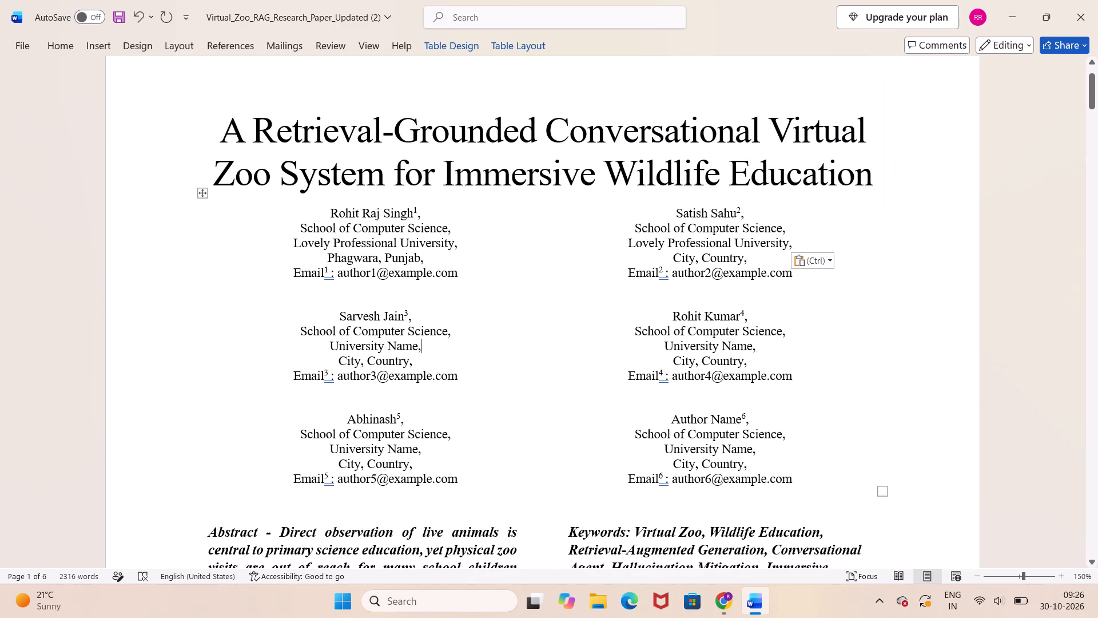
pyautogui.click(418, 346)
pyautogui.press('BackSpace')
pyautogui.press('BackSpace')
pyautogui.press('BackSpace')
pyautogui.press('BackSpace')
pyautogui.press('BackSpace')
pyautogui.press('BackSpace')
pyautogui.press('BackSpace')
pyautogui.press('BackSpace')
pyautogui.press('BackSpace')
pyautogui.press('BackSpace')
pyautogui.press('BackSpace')
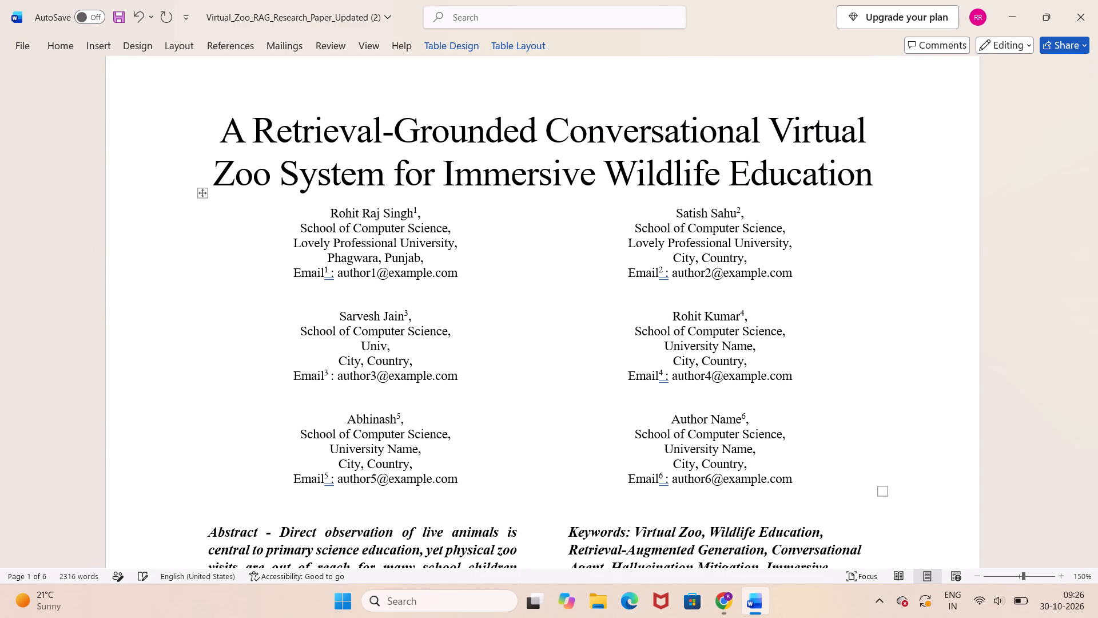
pyautogui.press('BackSpace')
pyautogui.press('BackSpace')
pyautogui.press('BackSpace')
pyautogui.press('BackSpace')
pyautogui.hotkey('ctrl', 'v')
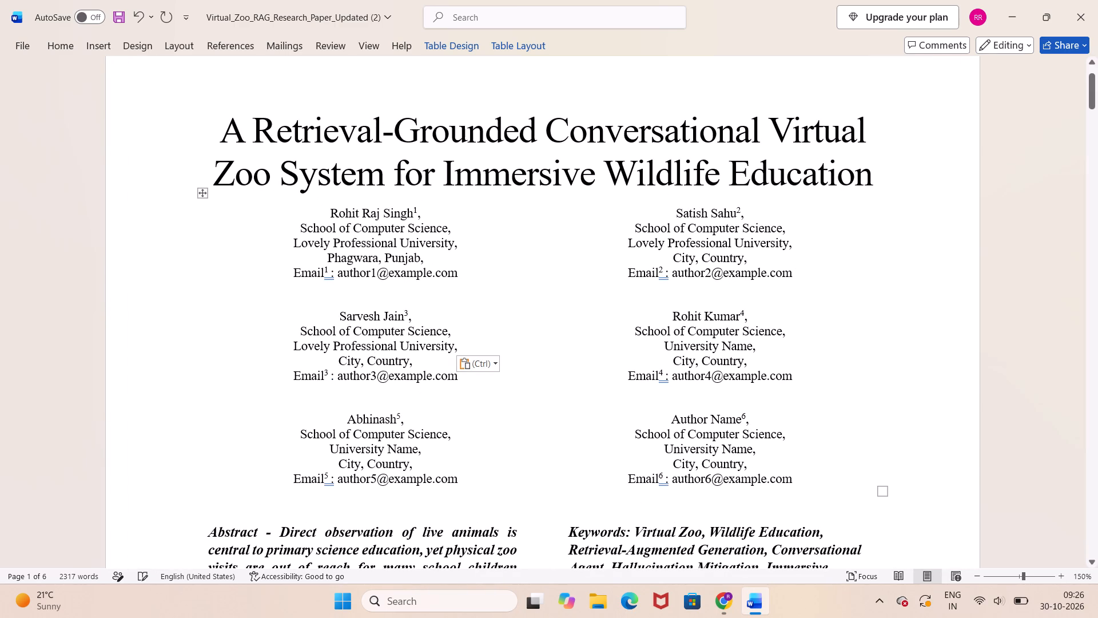
# Replace the "University Name" placeholder in the fourth author block with the copied "Lovely Professional University".
pyautogui.click(750, 348)
pyautogui.press('BackSpace')
pyautogui.press('BackSpace')
pyautogui.press('BackSpace')
pyautogui.press('BackSpace')
pyautogui.press('BackSpace')
pyautogui.press('BackSpace')
pyautogui.press('BackSpace')
pyautogui.press('BackSpace')
pyautogui.press('BackSpace')
pyautogui.press('BackSpace')
pyautogui.press('BackSpace')
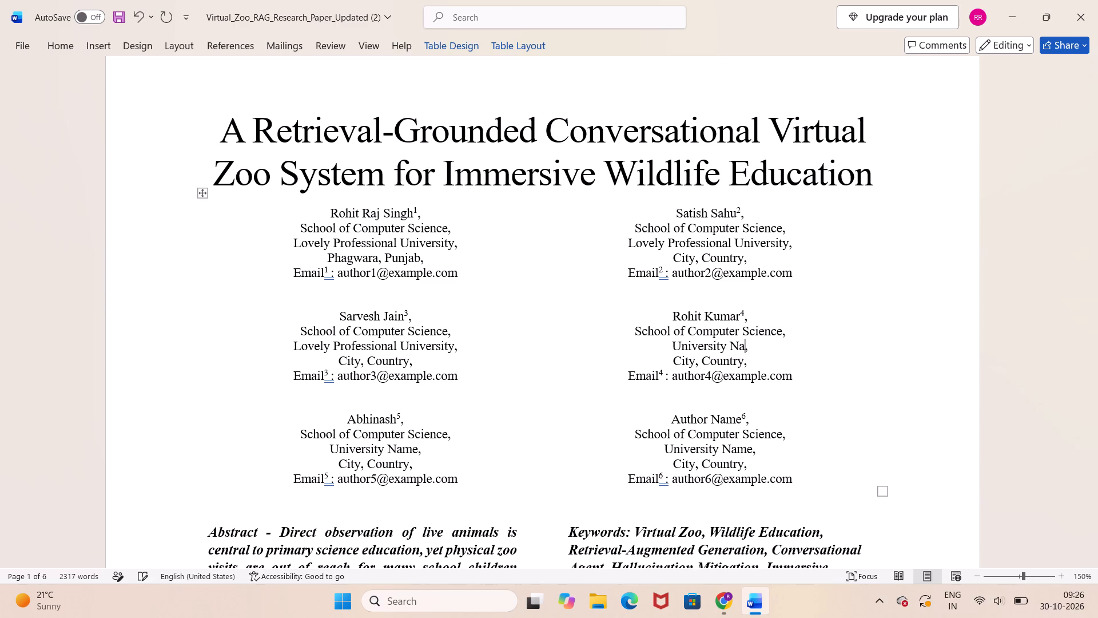
pyautogui.press('BackSpace')
pyautogui.press('BackSpace')
pyautogui.press('BackSpace')
pyautogui.press('BackSpace')
pyautogui.hotkey('ctrl', 'v')
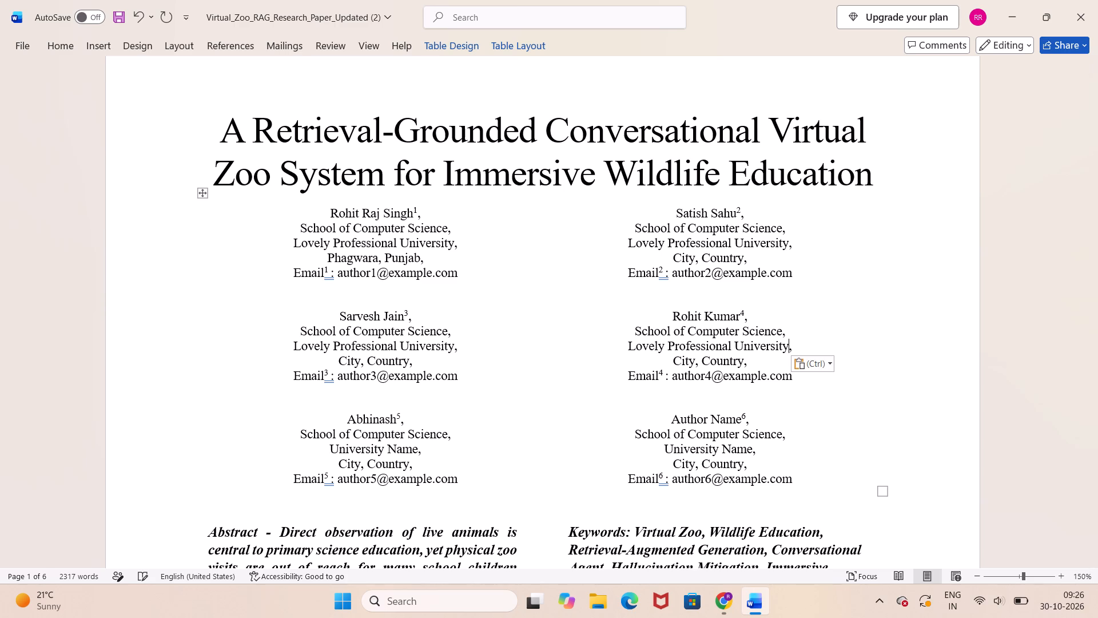
# Replace the "University Name" placeholder in the fifth author block with the copied "Lovely Professional University".
pyautogui.click(416, 449)
pyautogui.press('BackSpace')
pyautogui.press('BackSpace')
pyautogui.press('BackSpace')
pyautogui.press('BackSpace')
pyautogui.press('BackSpace')
pyautogui.press('BackSpace')
pyautogui.press('BackSpace')
pyautogui.press('BackSpace')
pyautogui.press('BackSpace')
pyautogui.press('BackSpace')
pyautogui.press('BackSpace')
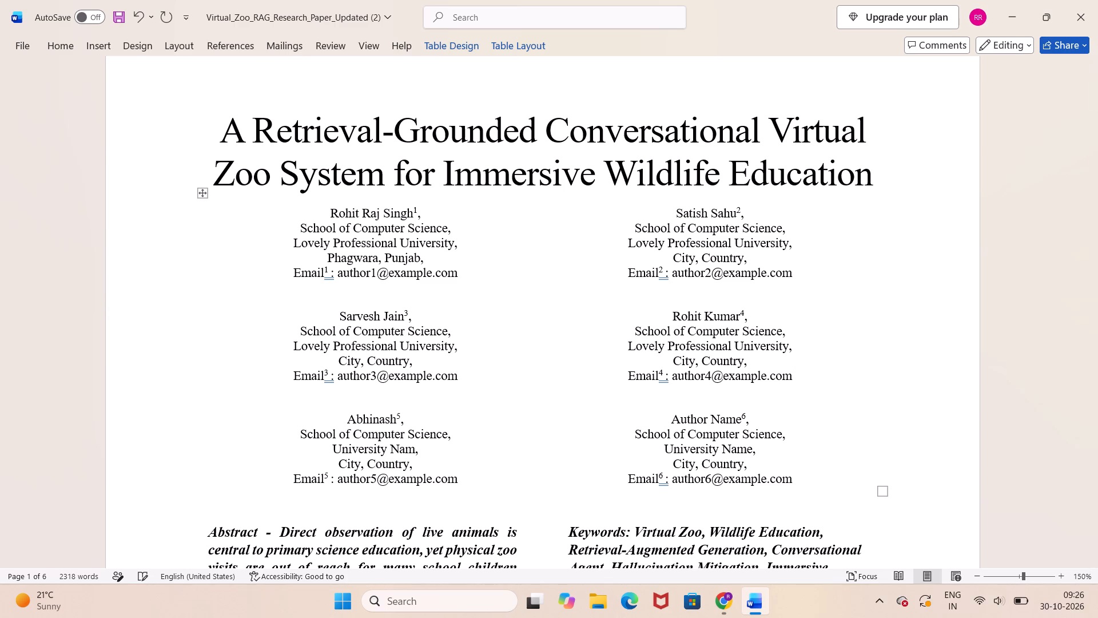
pyautogui.press('BackSpace')
pyautogui.press('BackSpace')
pyautogui.press('BackSpace')
pyautogui.press('BackSpace')
pyautogui.hotkey('ctrl', 'v')
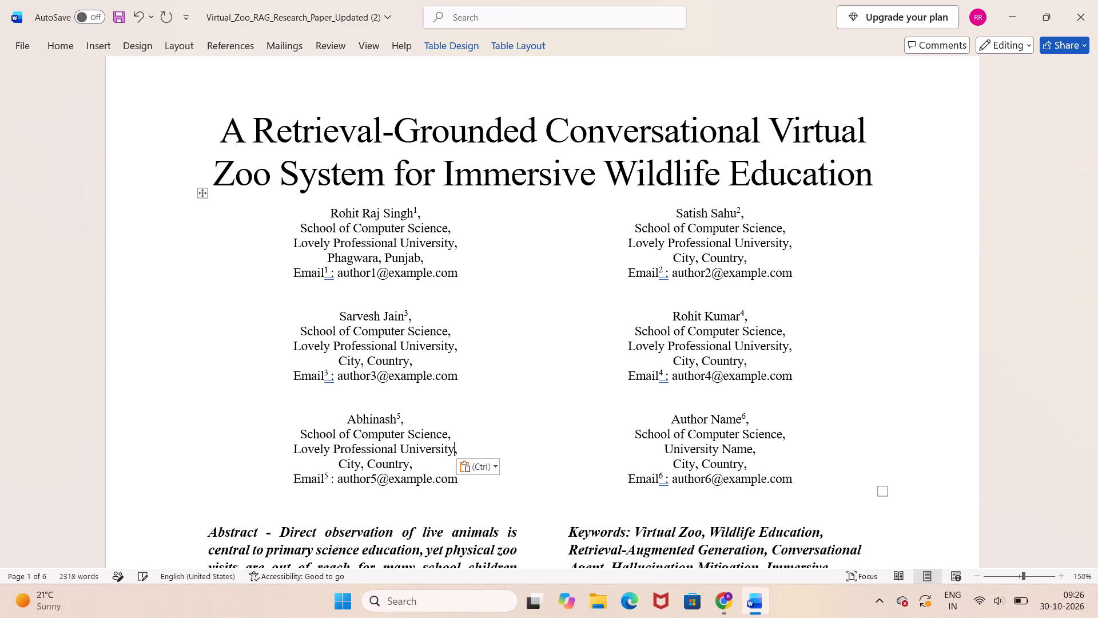
# Replace the "University Name" placeholder in the sixth author block with the copied "Lovely Professional University".
pyautogui.click(746, 447)
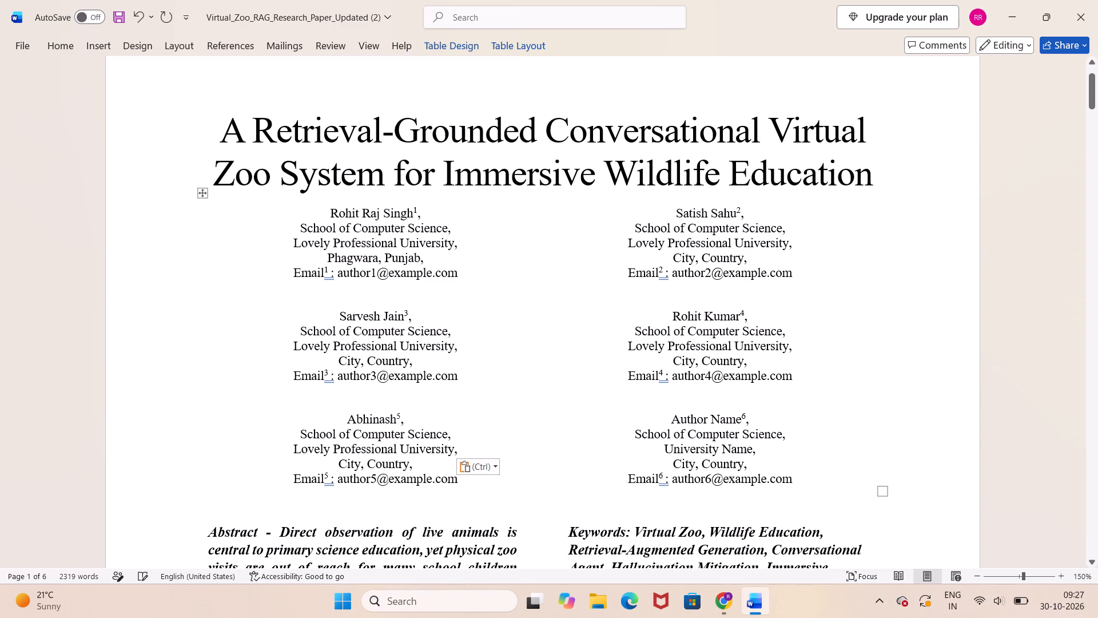
pyautogui.press('Right')
pyautogui.press('BackSpace')
pyautogui.press('BackSpace')
pyautogui.press('BackSpace')
pyautogui.press('BackSpace')
pyautogui.press('BackSpace')
pyautogui.press('BackSpace')
pyautogui.press('BackSpace')
pyautogui.press('BackSpace')
pyautogui.press('BackSpace')
pyautogui.press('BackSpace')
pyautogui.press('BackSpace')
pyautogui.press('BackSpace')
pyautogui.press('BackSpace')
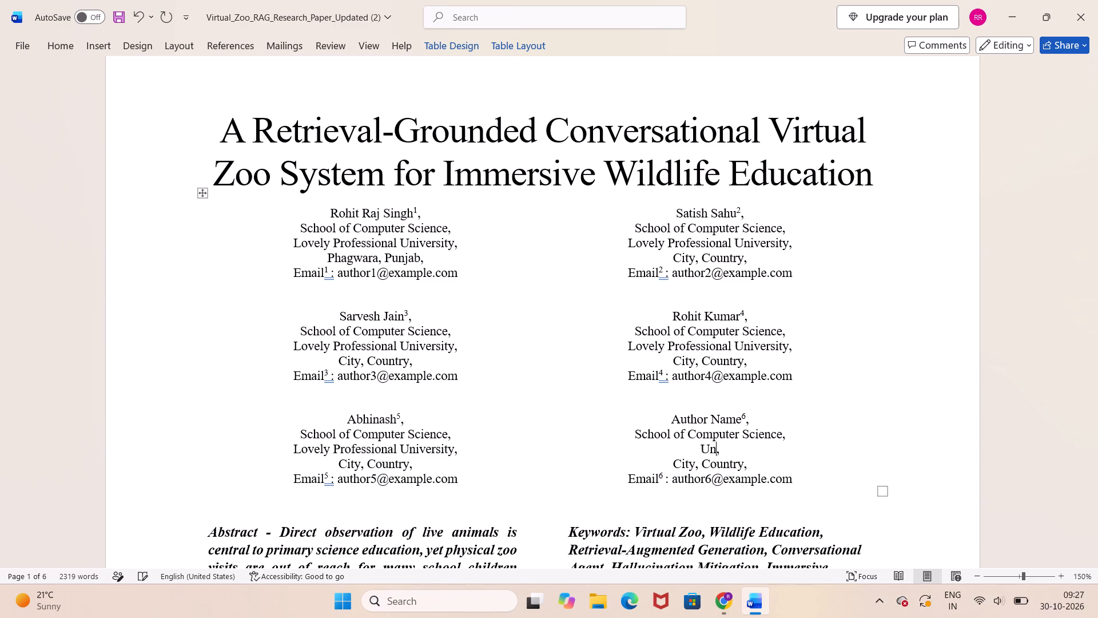
pyautogui.press('BackSpace')
pyautogui.press('BackSpace')
pyautogui.hotkey('ctrl', 'v')
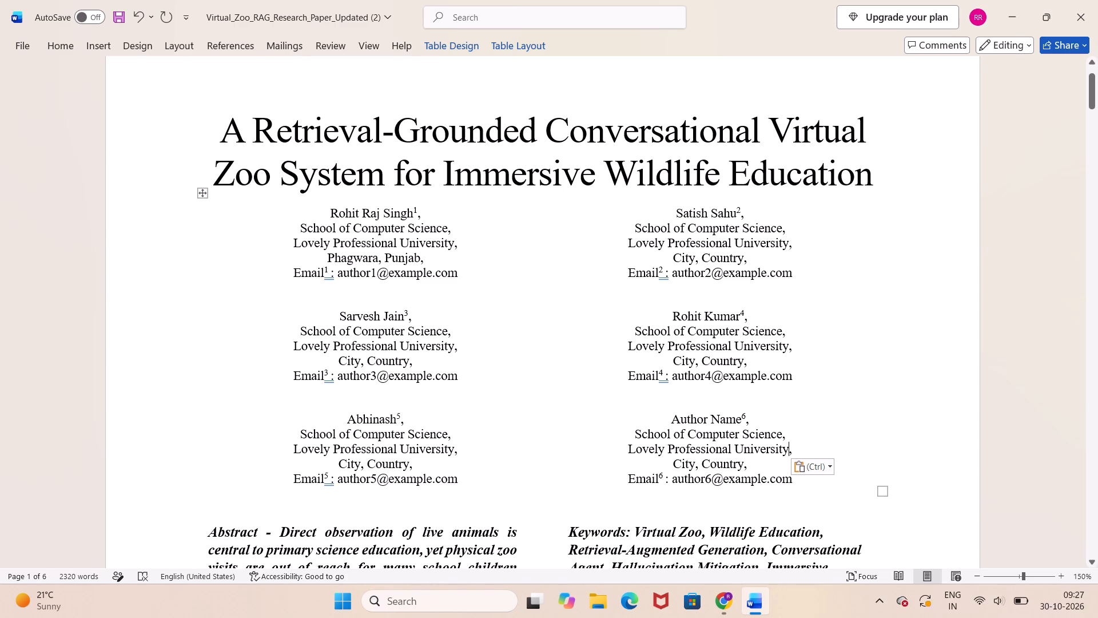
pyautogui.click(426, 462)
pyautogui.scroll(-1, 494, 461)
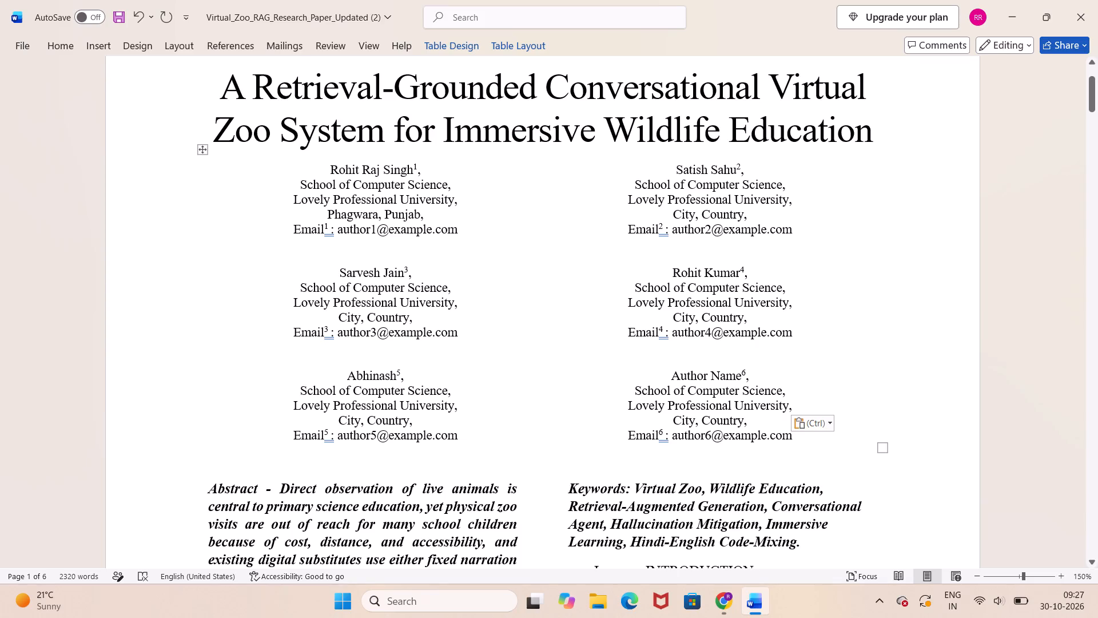
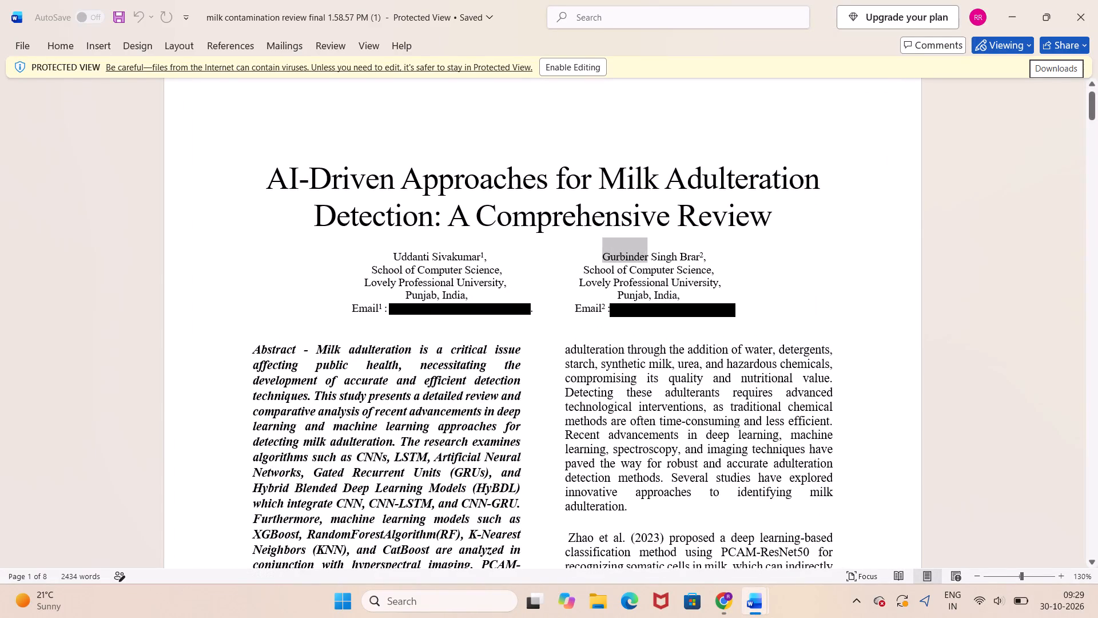
# Copy the second author's full name, without its superscript number, from the milk adulteration review paper.
pyautogui.moveTo(650, 256); pyautogui.dragTo(657, 257)
pyautogui.click(594, 255)
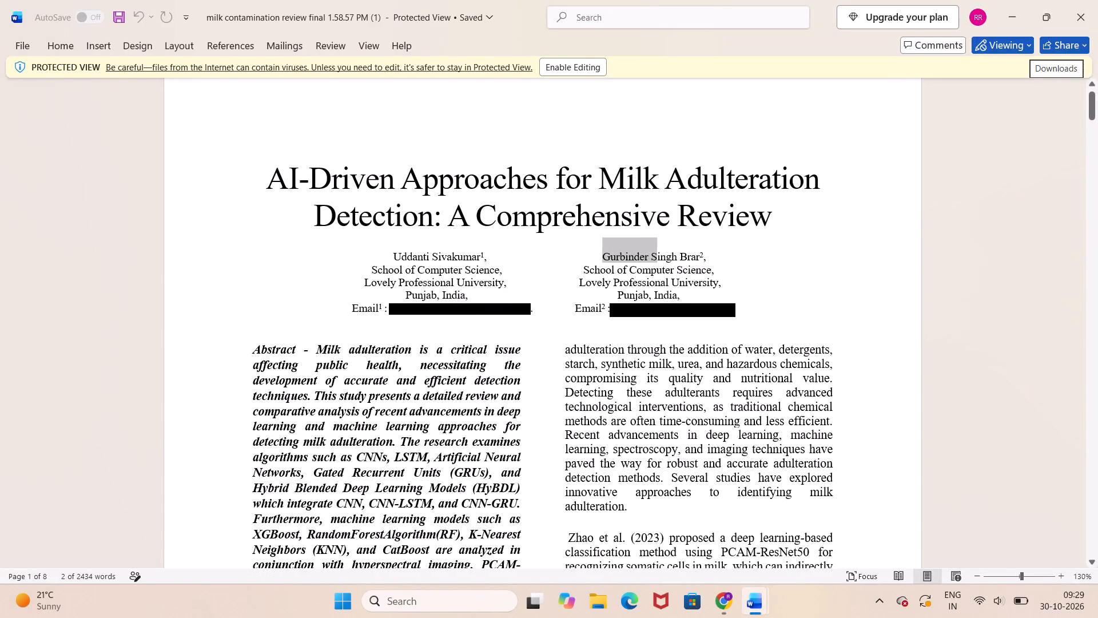
pyautogui.moveTo(603, 257); pyautogui.dragTo(648, 257)
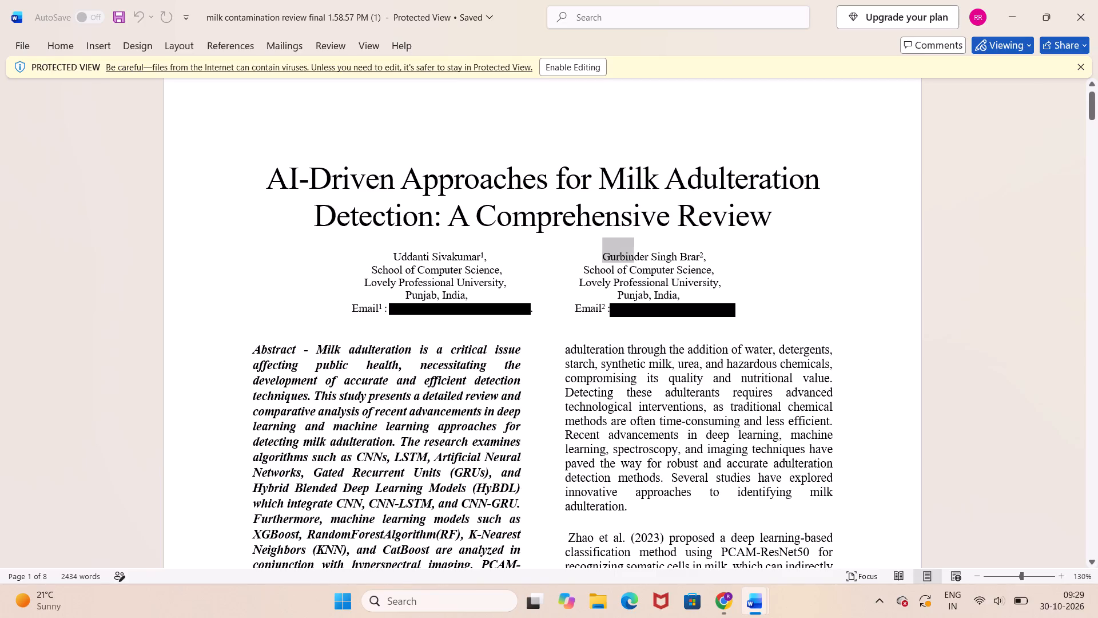
pyautogui.moveTo(648, 257); pyautogui.dragTo(693, 257)
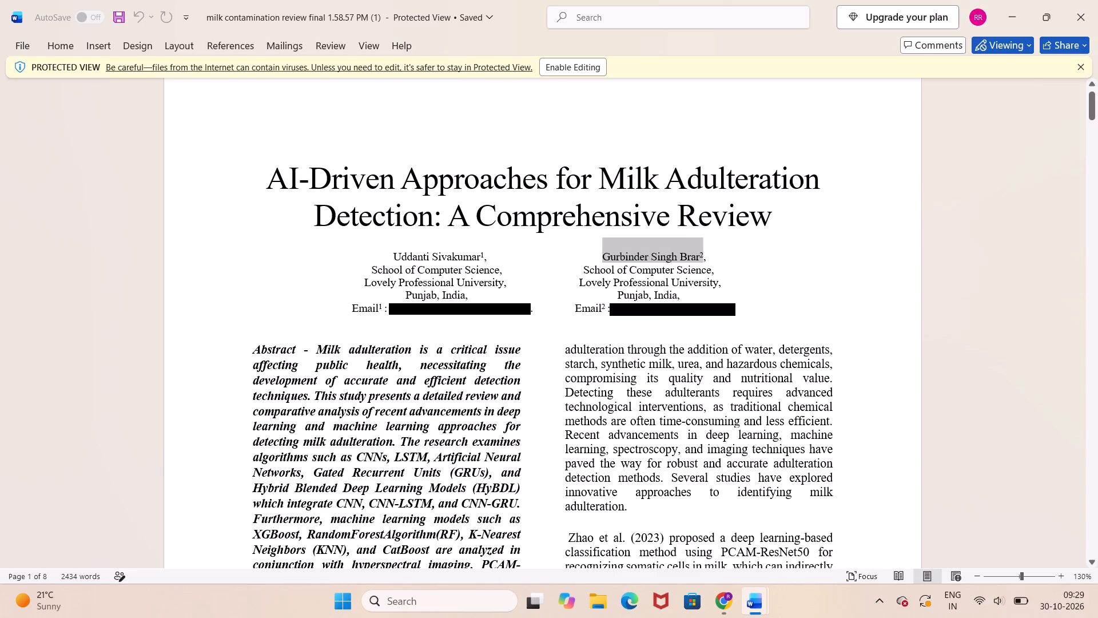
pyautogui.moveTo(693, 257); pyautogui.dragTo(698, 258)
pyautogui.hotkey('ctrl', 'c')
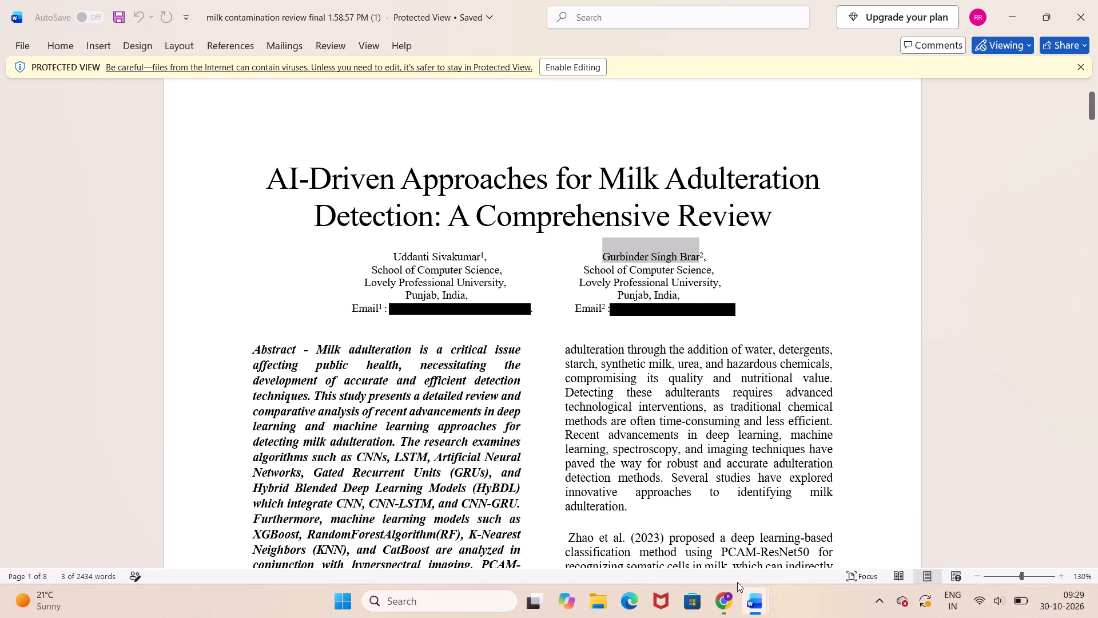
# Replace the "Author Name" placeholder in the Virtual Zoo paper's sixth author block with the copied name at normal text size, before the superscript 6.
pyautogui.click(693, 554)
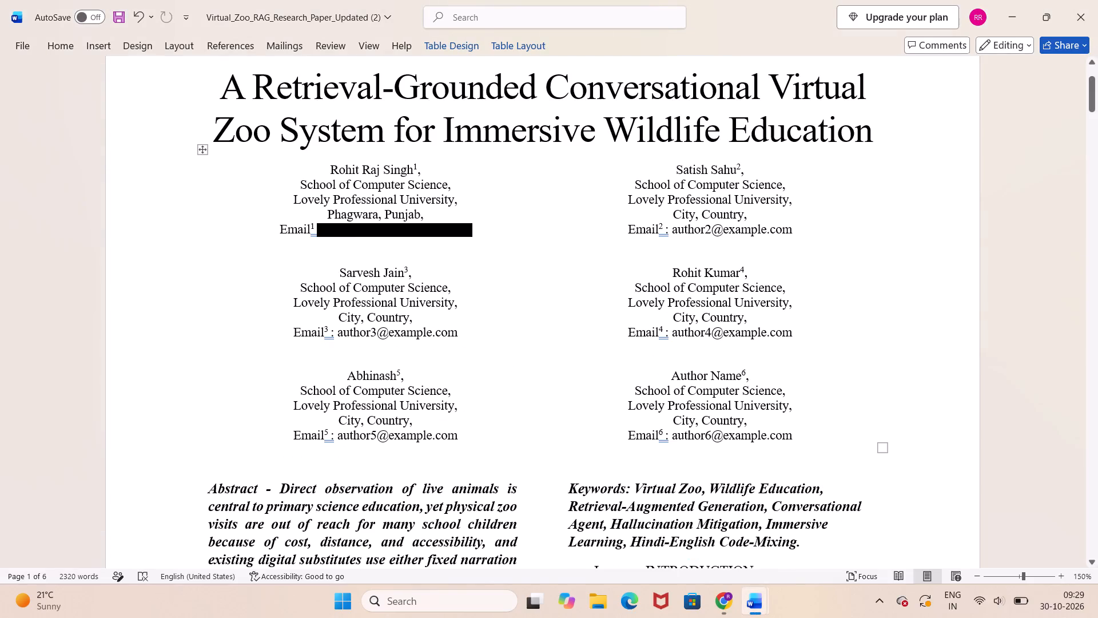
pyautogui.click(737, 375)
pyautogui.press('Right')
pyautogui.press('BackSpace')
pyautogui.press('BackSpace')
pyautogui.press('BackSpace')
pyautogui.press('BackSpace')
pyautogui.press('BackSpace')
pyautogui.press('BackSpace')
pyautogui.press('BackSpace')
pyautogui.press('BackSpace')
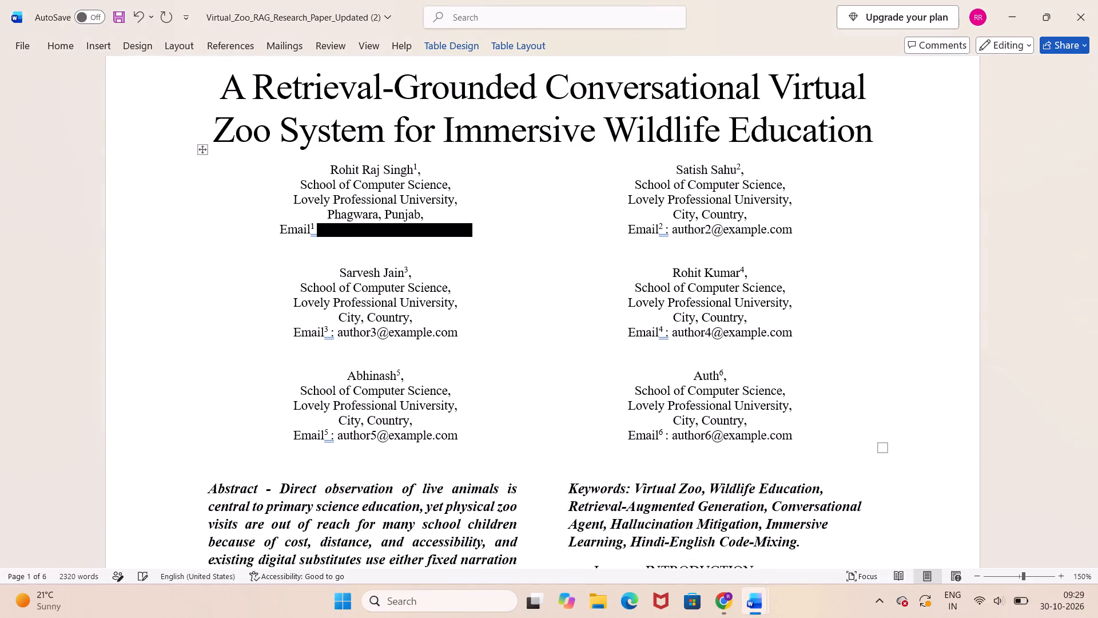
pyautogui.press('BackSpace')
pyautogui.press('BackSpace')
pyautogui.press('BackSpace')
pyautogui.hotkey('ctrl', 'v')
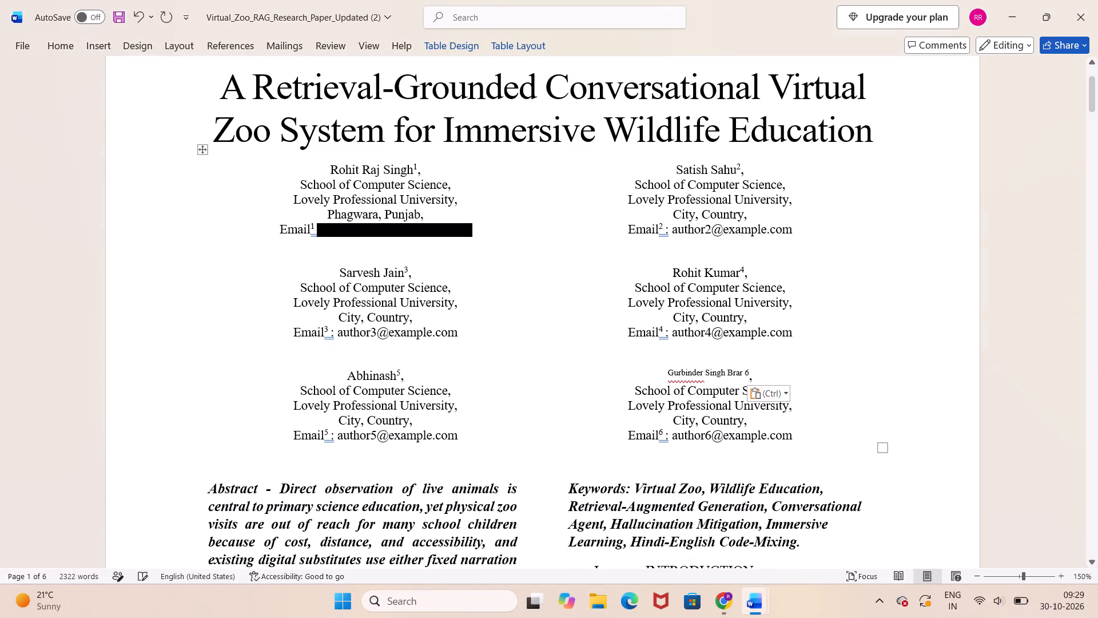
pyautogui.hotkey('ctrl', 'z')
pyautogui.hotkey('ctrl', 'z')
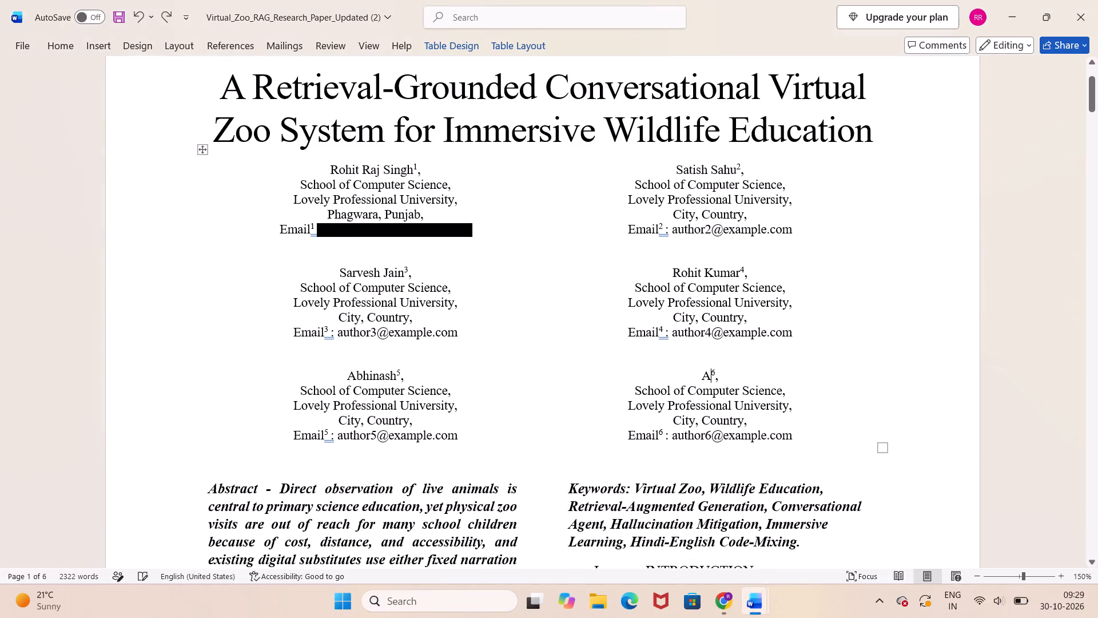
pyautogui.hotkey('ctrl', 'v')
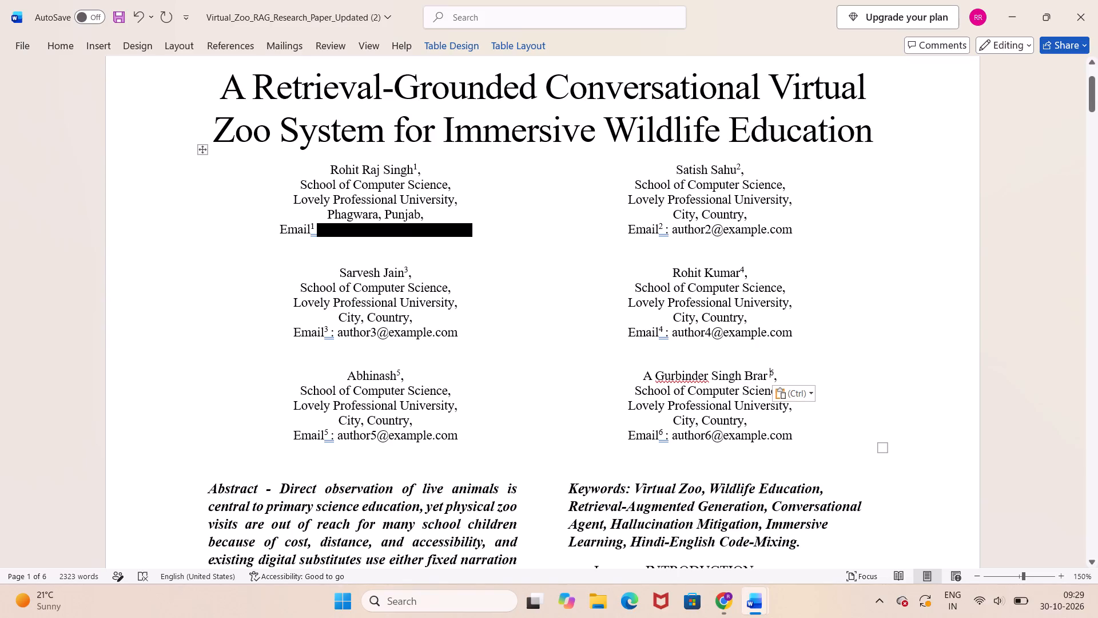
pyautogui.click(658, 375)
pyautogui.press('BackSpace')
pyautogui.press('BackSpace')
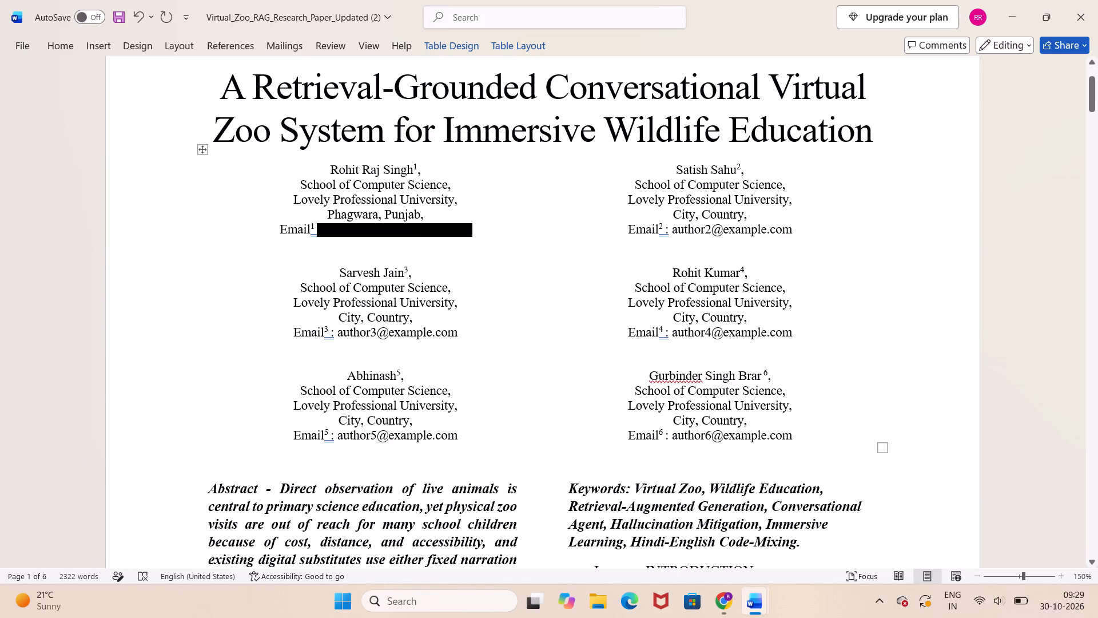
# Change the location line in the first author block to "Punjab, India," and check it against the milk adulteration review paper.
pyautogui.click(418, 216)
pyautogui.press('BackSpace')
pyautogui.press('BackSpace')
pyautogui.press('BackSpace')
pyautogui.press('BackSpace')
pyautogui.press('BackSpace')
pyautogui.press('BackSpace')
pyautogui.press('BackSpace')
pyautogui.press('BackSpace')
pyautogui.press('BackSpace')
pyautogui.press('BackSpace')
pyautogui.press('BackSpace')
pyautogui.press('BackSpace')
pyautogui.press('BackSpace')
pyautogui.press('BackSpace')
pyautogui.press('BackSpace')
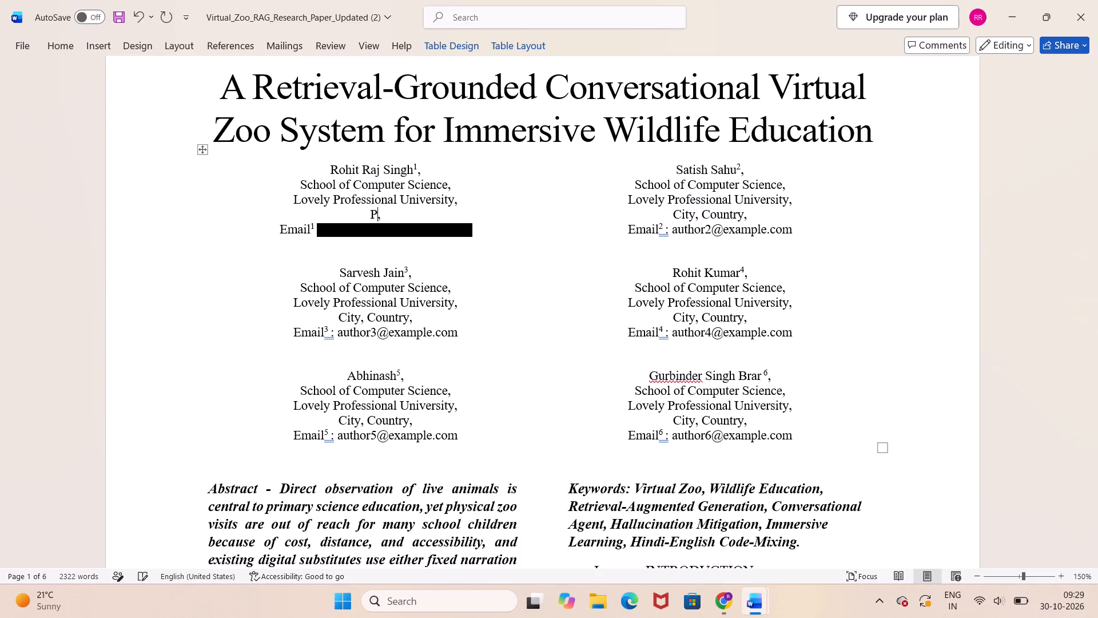
pyautogui.press('BackSpace')
pyautogui.write('Punjab')
pyautogui.press('Right')
pyautogui.press('space')
pyautogui.write('I')
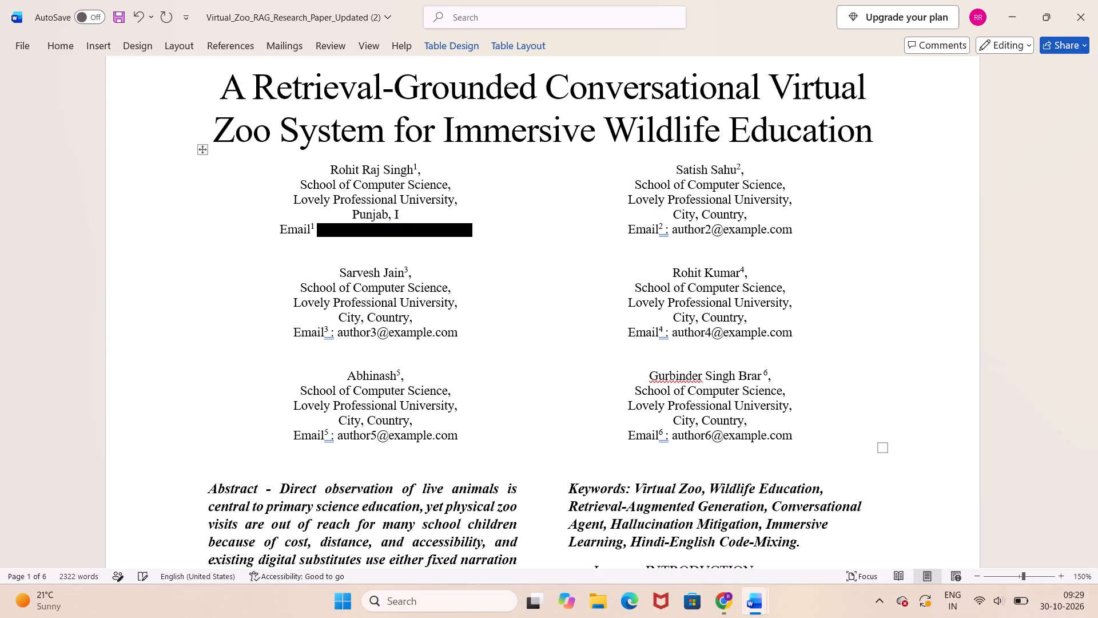
pyautogui.write('ndia,')
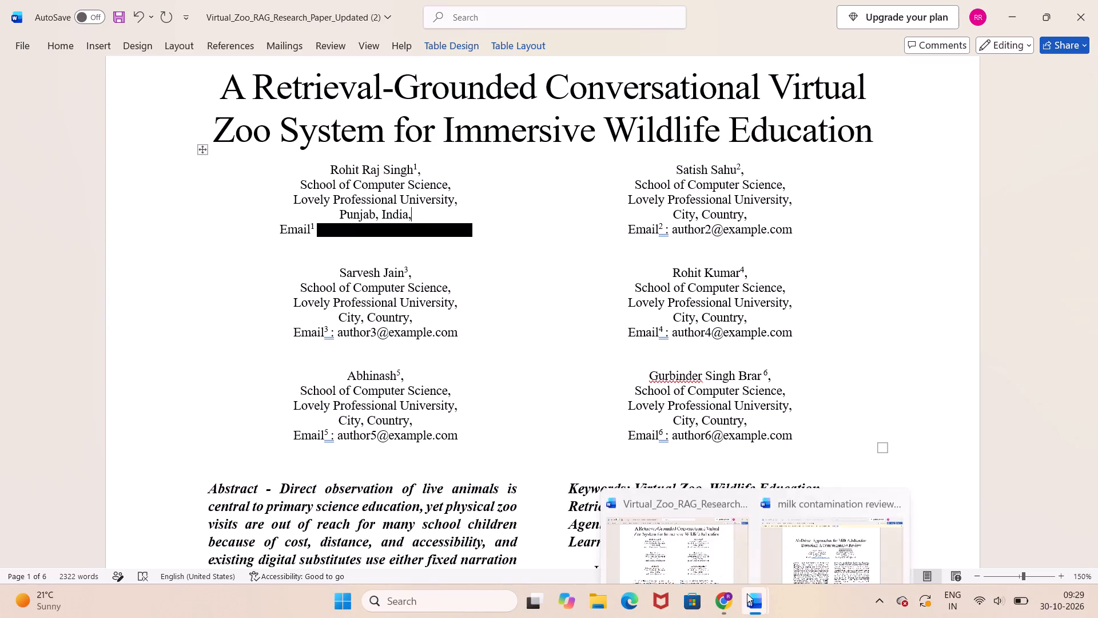
pyautogui.click(819, 518)
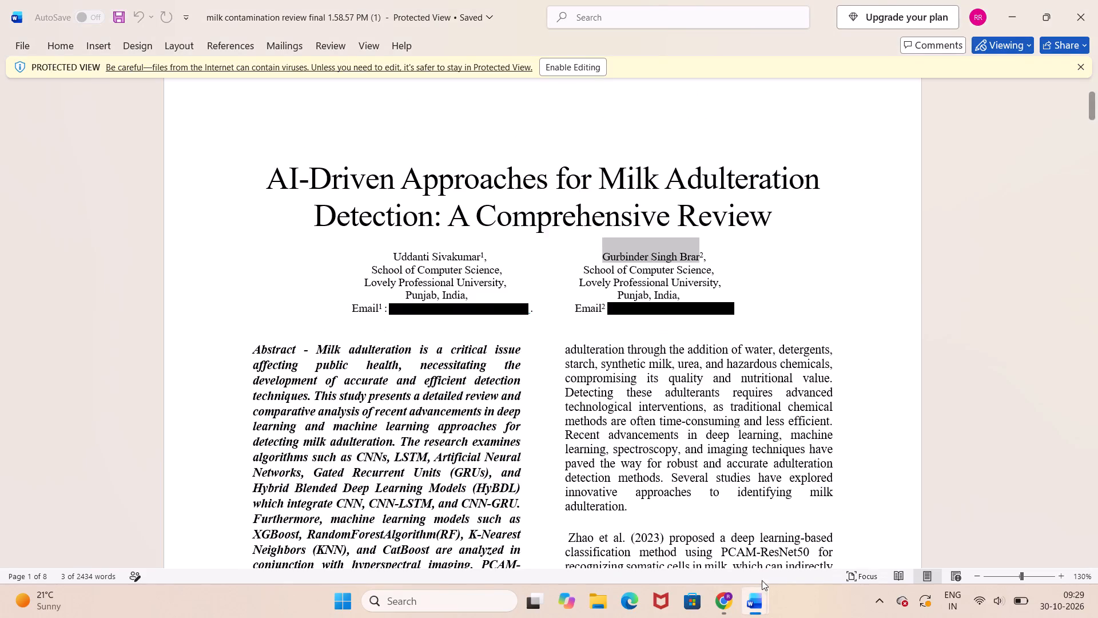
pyautogui.click(721, 540)
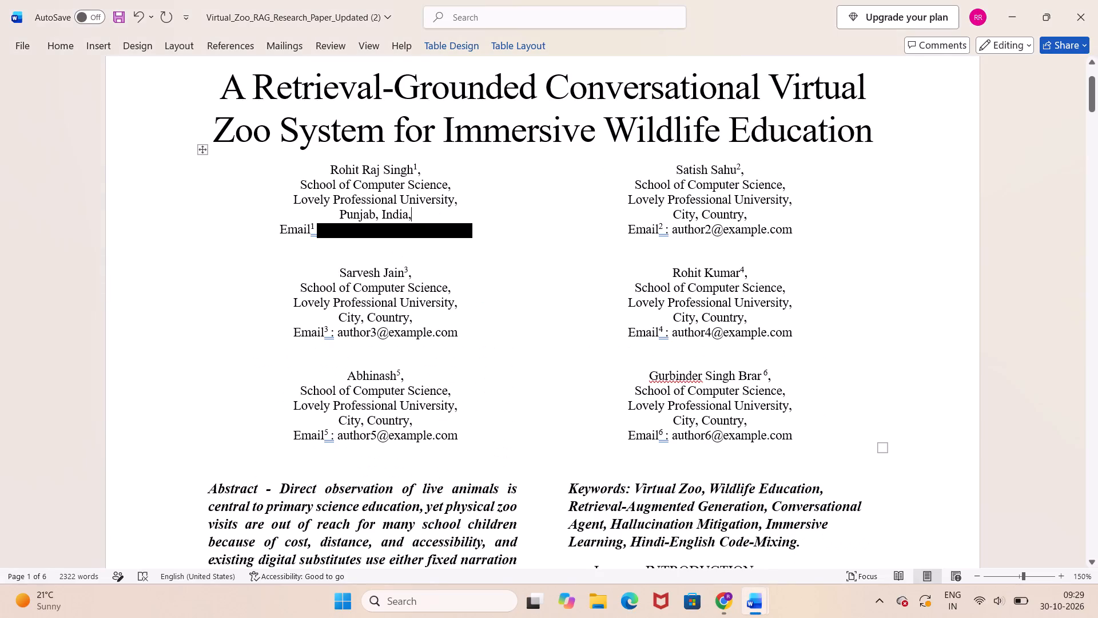
# Copy "Punjab, India," from the first author block and replace the "City, Country," placeholder in the second author block with it.
pyautogui.moveTo(340, 212); pyautogui.dragTo(413, 221)
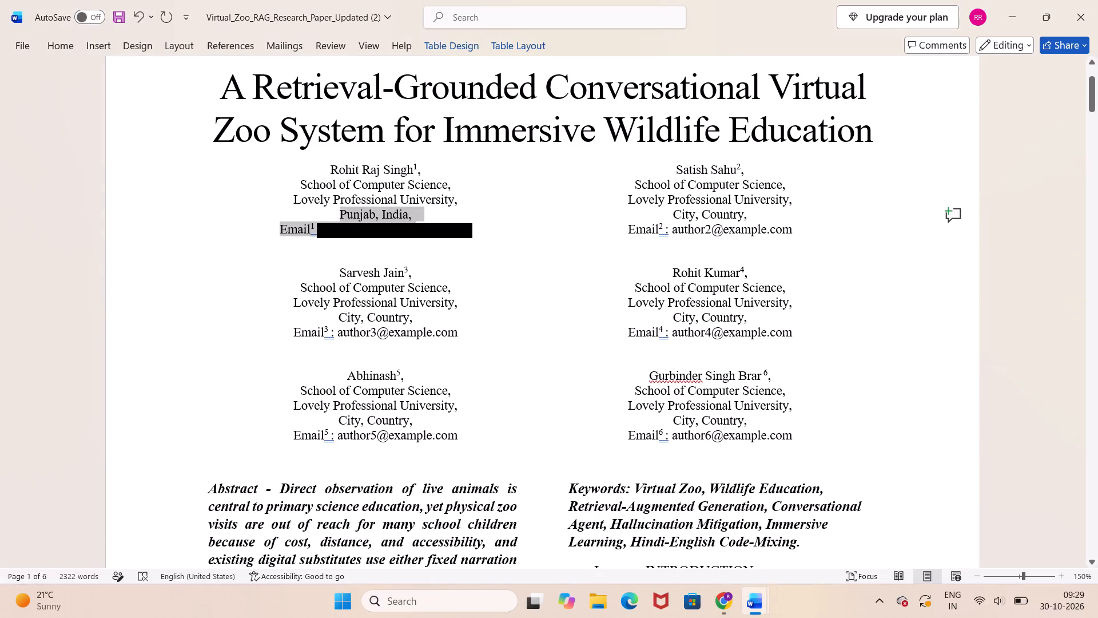
pyautogui.moveTo(413, 221); pyautogui.dragTo(412, 216)
pyautogui.hotkey('ctrl', 'c')
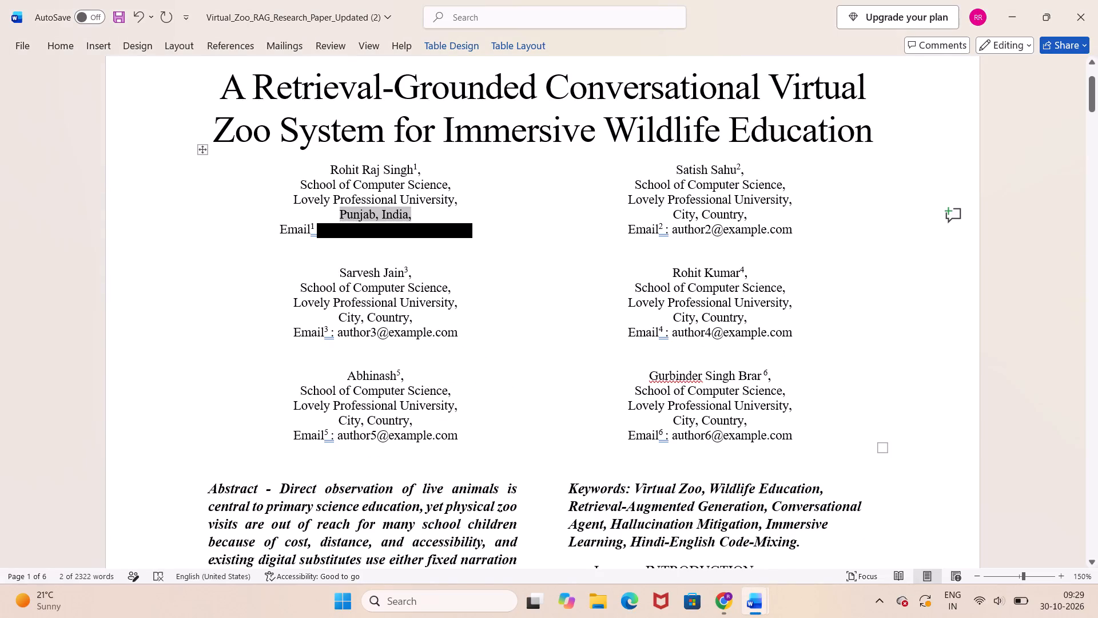
pyautogui.click(747, 213)
pyautogui.press('BackSpace')
pyautogui.press('BackSpace')
pyautogui.press('BackSpace')
pyautogui.press('BackSpace')
pyautogui.press('BackSpace')
pyautogui.press('BackSpace')
pyautogui.press('BackSpace')
pyautogui.press('BackSpace')
pyautogui.press('BackSpace')
pyautogui.press('BackSpace')
pyautogui.press('BackSpace')
pyautogui.press('BackSpace')
pyautogui.press('BackSpace')
pyautogui.press('BackSpace')
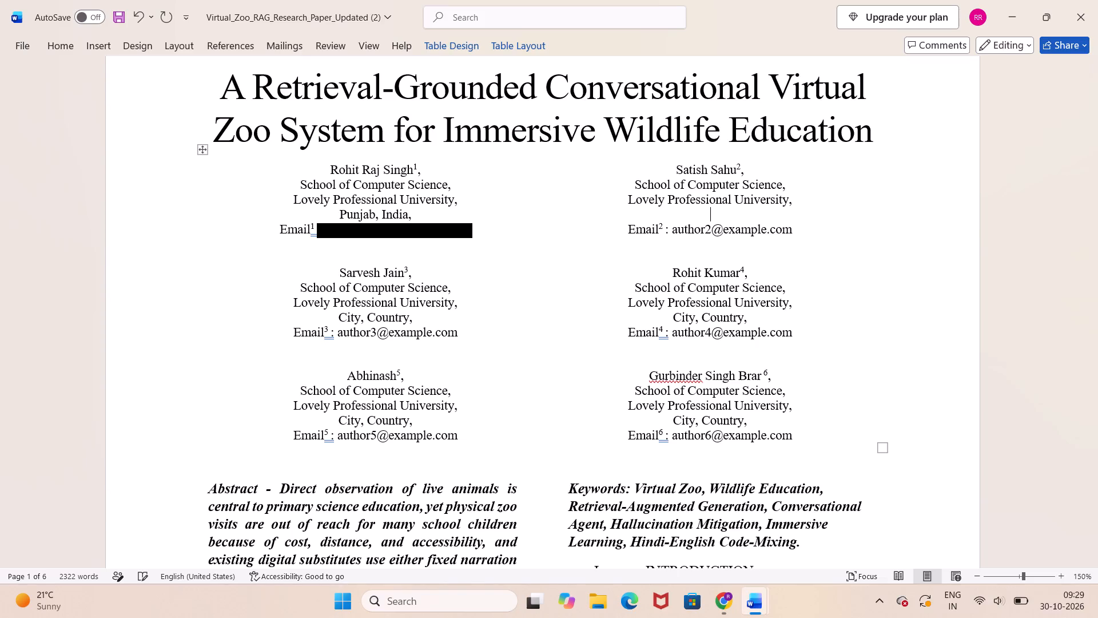
pyautogui.hotkey('ctrl', 'v')
# Replace the "City, Country," placeholder in the third author block with the copied "Punjab, India,".
pyautogui.click(413, 319)
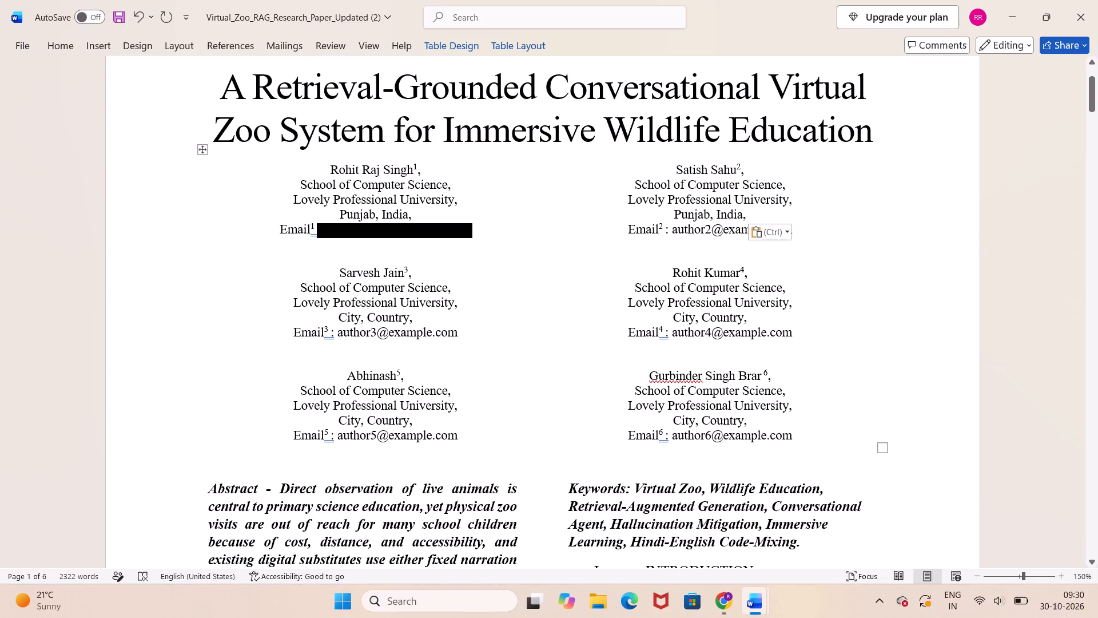
pyautogui.press('BackSpace')
pyautogui.press('BackSpace')
pyautogui.press('BackSpace')
pyautogui.press('BackSpace')
pyautogui.press('BackSpace')
pyautogui.press('BackSpace')
pyautogui.press('BackSpace')
pyautogui.press('BackSpace')
pyautogui.press('BackSpace')
pyautogui.press('BackSpace')
pyautogui.press('BackSpace')
pyautogui.press('BackSpace')
pyautogui.press('BackSpace')
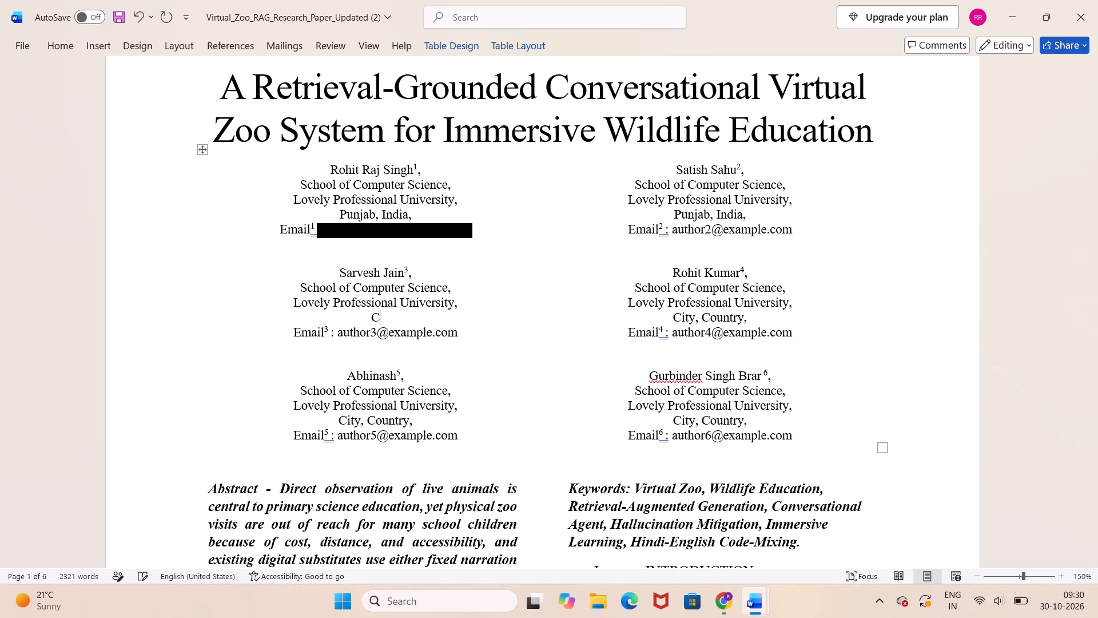
pyautogui.press('BackSpace')
pyautogui.hotkey('ctrl', 'v')
# Replace the "City, Country," placeholder in the fourth author block with the copied "Punjab, India,".
pyautogui.click(759, 318)
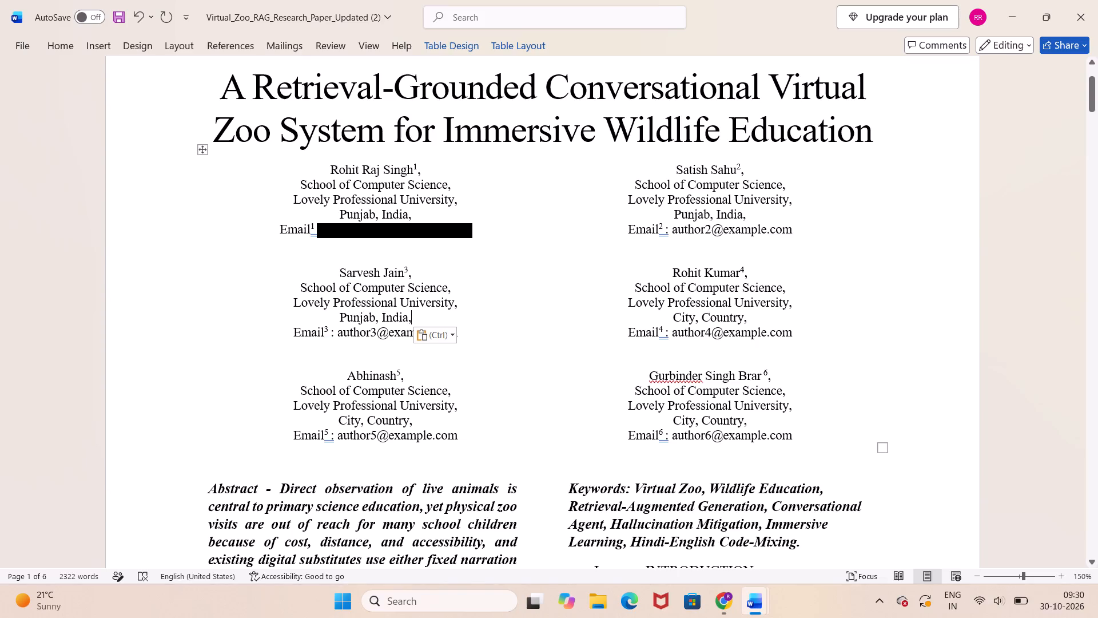
pyautogui.press('BackSpace')
pyautogui.press('BackSpace')
pyautogui.press('BackSpace')
pyautogui.press('BackSpace')
pyautogui.press('BackSpace')
pyautogui.press('BackSpace')
pyautogui.press('BackSpace')
pyautogui.press('BackSpace')
pyautogui.press('BackSpace')
pyautogui.press('BackSpace')
pyautogui.press('BackSpace')
pyautogui.press('BackSpace')
pyautogui.press('BackSpace')
pyautogui.press('BackSpace')
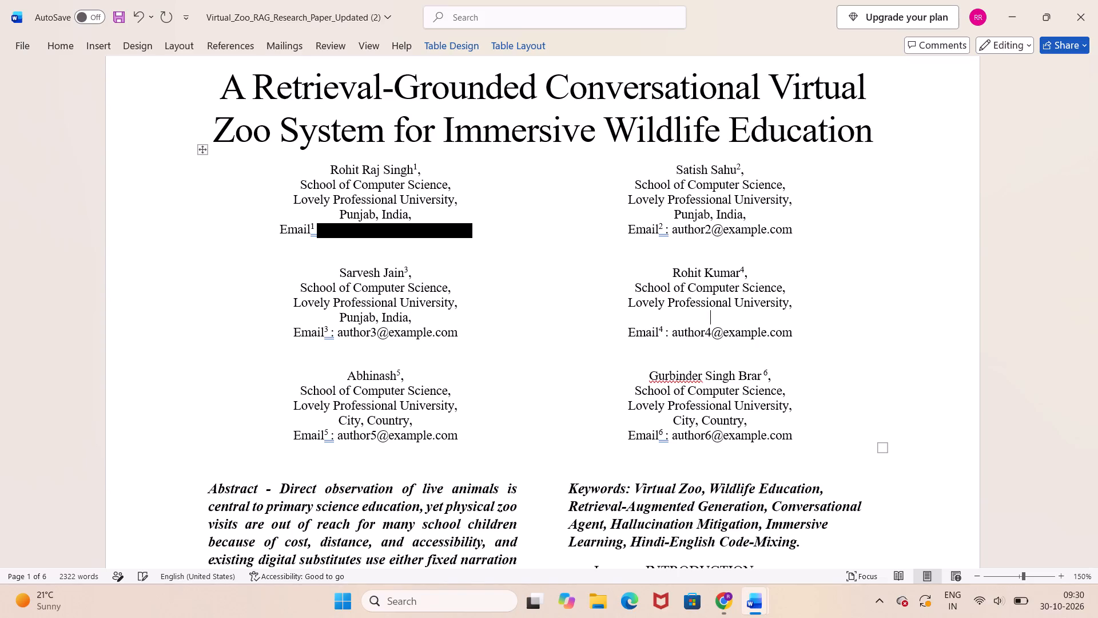
pyautogui.hotkey('ctrl', 'v')
# Replace the "City, Country," placeholder in the fifth author block with the copied "Punjab, India,".
pyautogui.click(423, 419)
pyautogui.press('BackSpace')
pyautogui.press('BackSpace')
pyautogui.press('BackSpace')
pyautogui.press('BackSpace')
pyautogui.press('BackSpace')
pyautogui.press('BackSpace')
pyautogui.press('BackSpace')
pyautogui.press('BackSpace')
pyautogui.press('BackSpace')
pyautogui.press('BackSpace')
pyautogui.press('BackSpace')
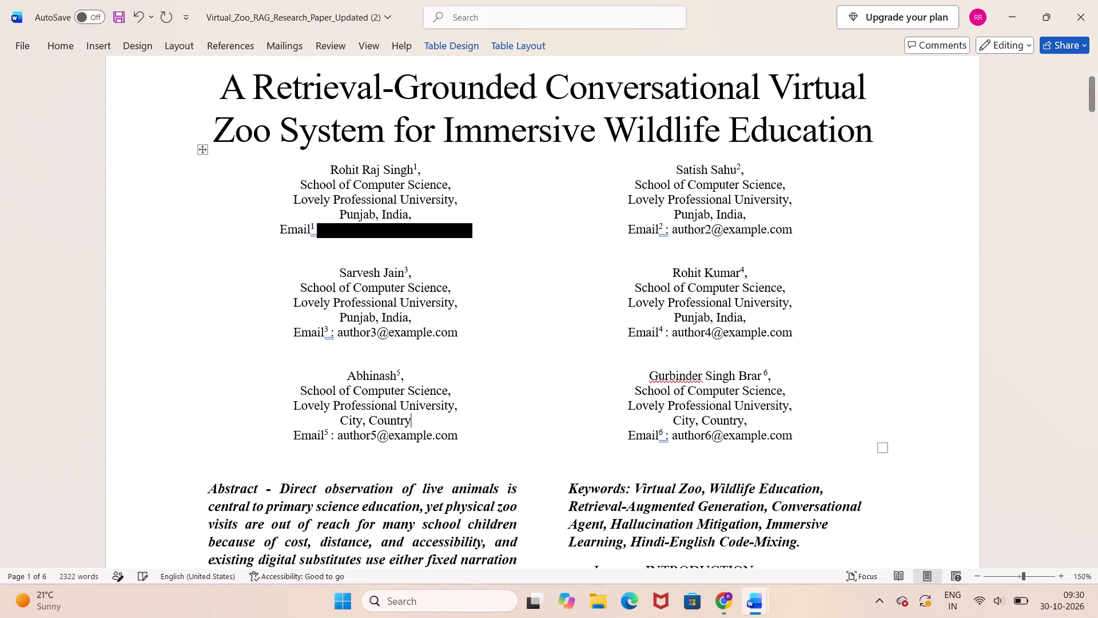
pyautogui.press('BackSpace')
pyautogui.press('BackSpace')
pyautogui.press('BackSpace')
pyautogui.hotkey('ctrl', 'v')
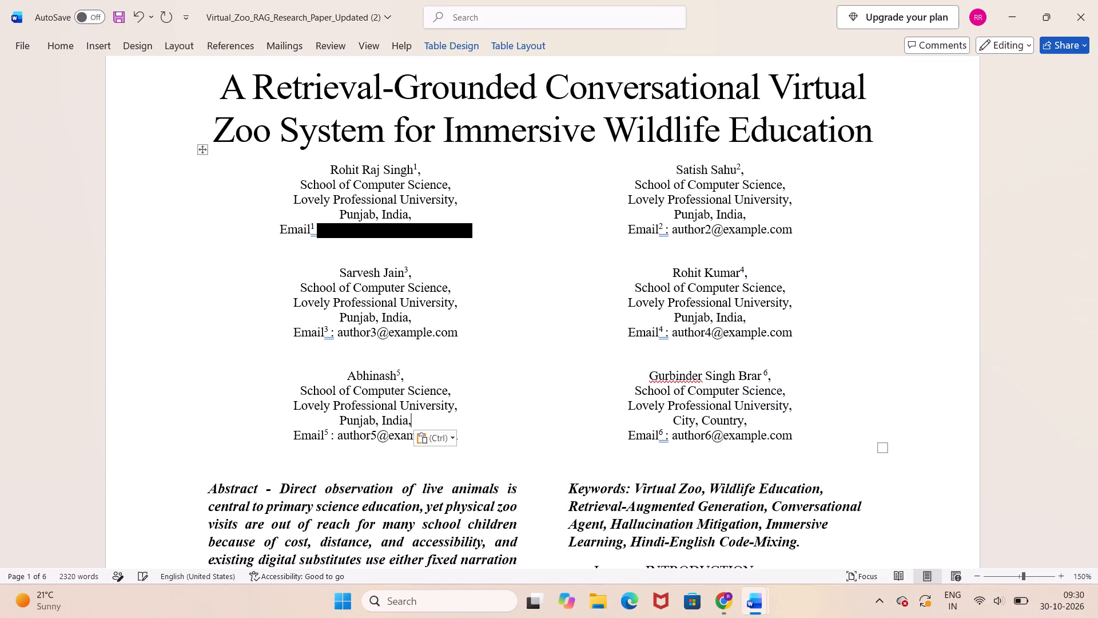
# Replace the "City, Country," placeholder in the sixth author block with the copied "Punjab, India,".
pyautogui.click(757, 421)
pyautogui.press('BackSpace')
pyautogui.press('BackSpace')
pyautogui.press('BackSpace')
pyautogui.press('BackSpace')
pyautogui.press('BackSpace')
pyautogui.press('BackSpace')
pyautogui.press('BackSpace')
pyautogui.press('BackSpace')
pyautogui.press('BackSpace')
pyautogui.press('BackSpace')
pyautogui.press('BackSpace')
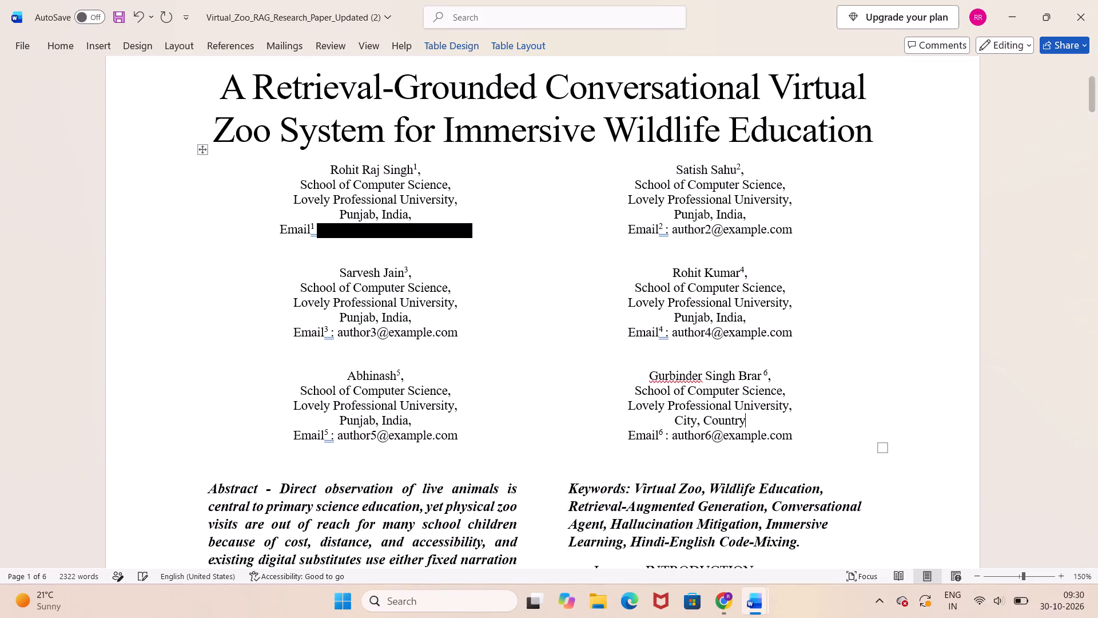
pyautogui.press('BackSpace')
pyautogui.press('BackSpace')
pyautogui.press('BackSpace')
pyautogui.hotkey('ctrl', 'v')
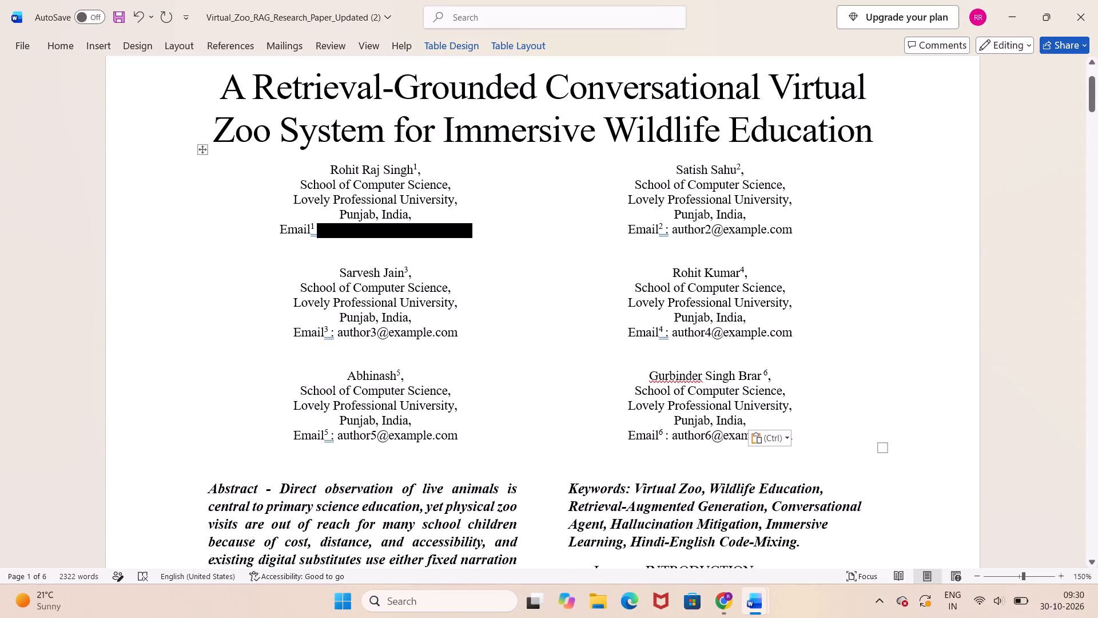
# Delete the placeholder e-mail address after the "Email2 :" label in the second author block.
pyautogui.scroll(-1, 587, 372)
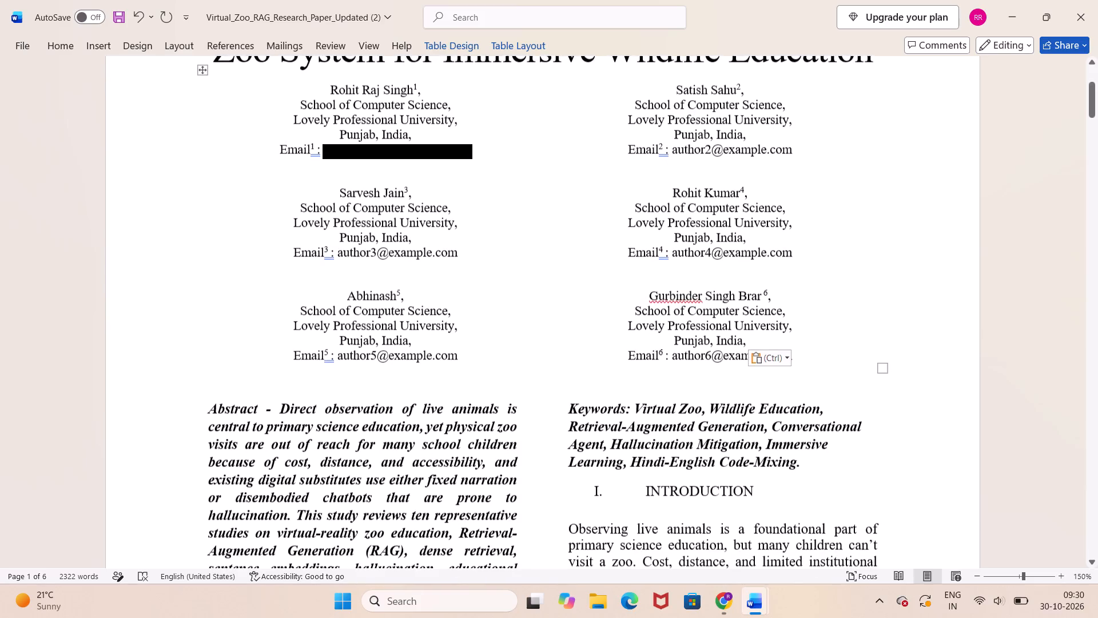
pyautogui.scroll(1, 576, 288)
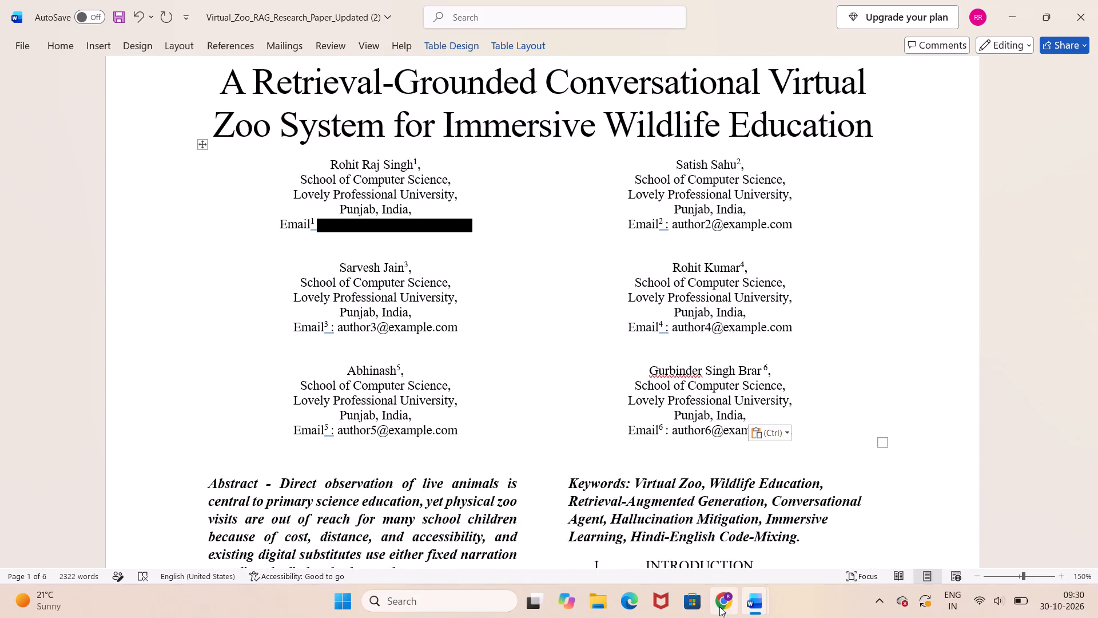
pyautogui.click(794, 223)
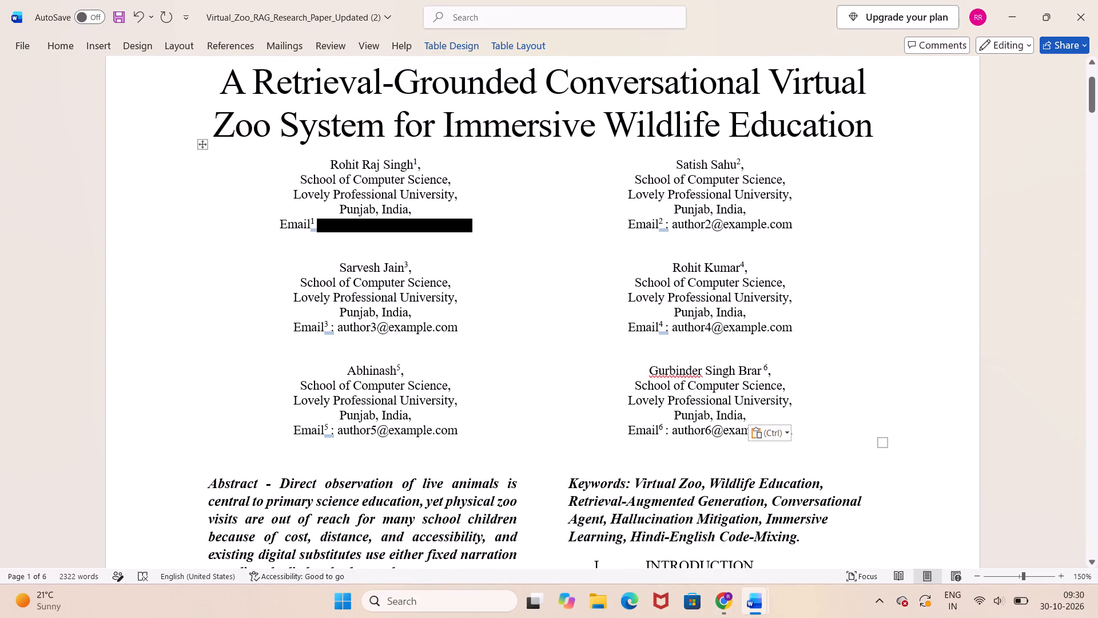
pyautogui.press('BackSpace')
pyautogui.press('BackSpace')
pyautogui.press('BackSpace')
pyautogui.press('BackSpace')
pyautogui.press('BackSpace')
pyautogui.press('BackSpace')
pyautogui.press('BackSpace')
pyautogui.press('BackSpace')
pyautogui.press('BackSpace')
pyautogui.press('BackSpace')
pyautogui.press('BackSpace')
pyautogui.press('BackSpace')
pyautogui.press('BackSpace')
pyautogui.press('BackSpace')
pyautogui.press('BackSpace')
pyautogui.press('BackSpace')
pyautogui.press('BackSpace')
pyautogui.press('BackSpace')
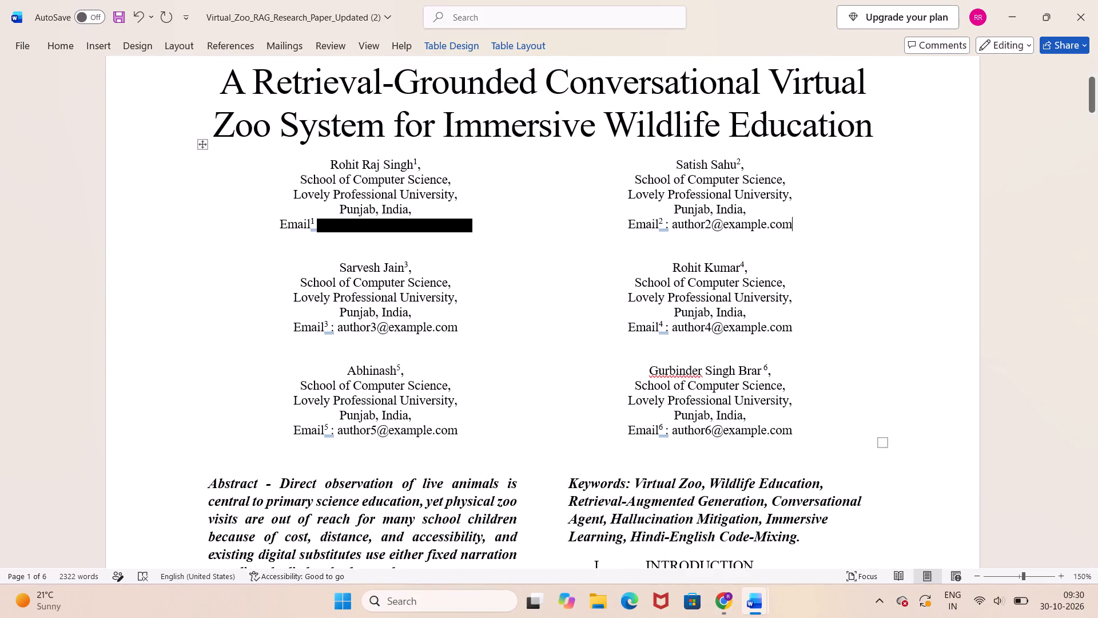
pyautogui.press('BackSpace')
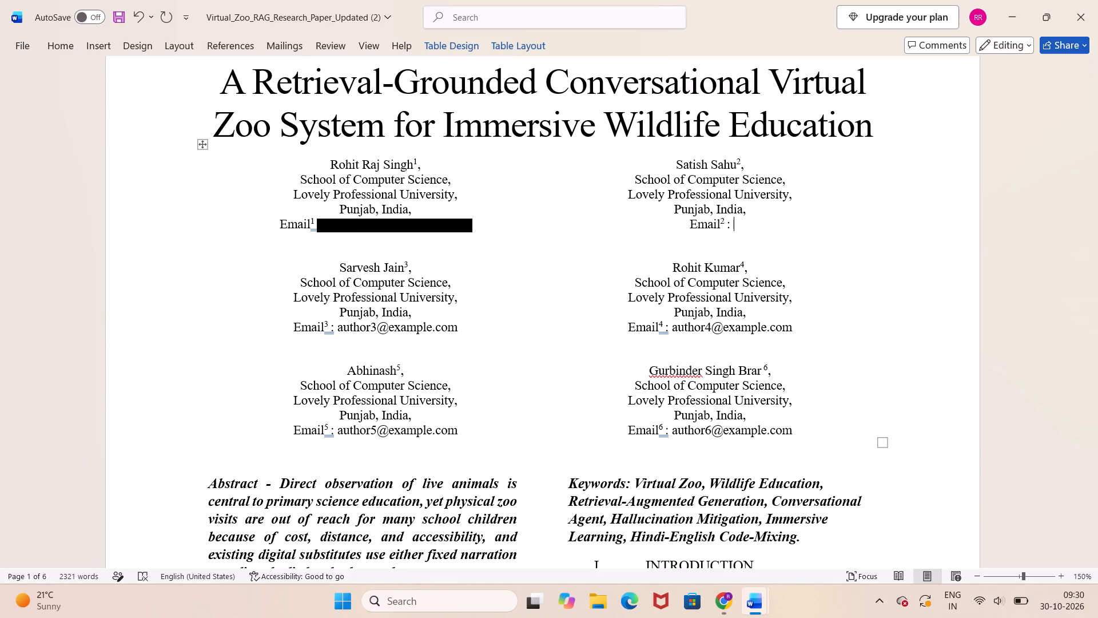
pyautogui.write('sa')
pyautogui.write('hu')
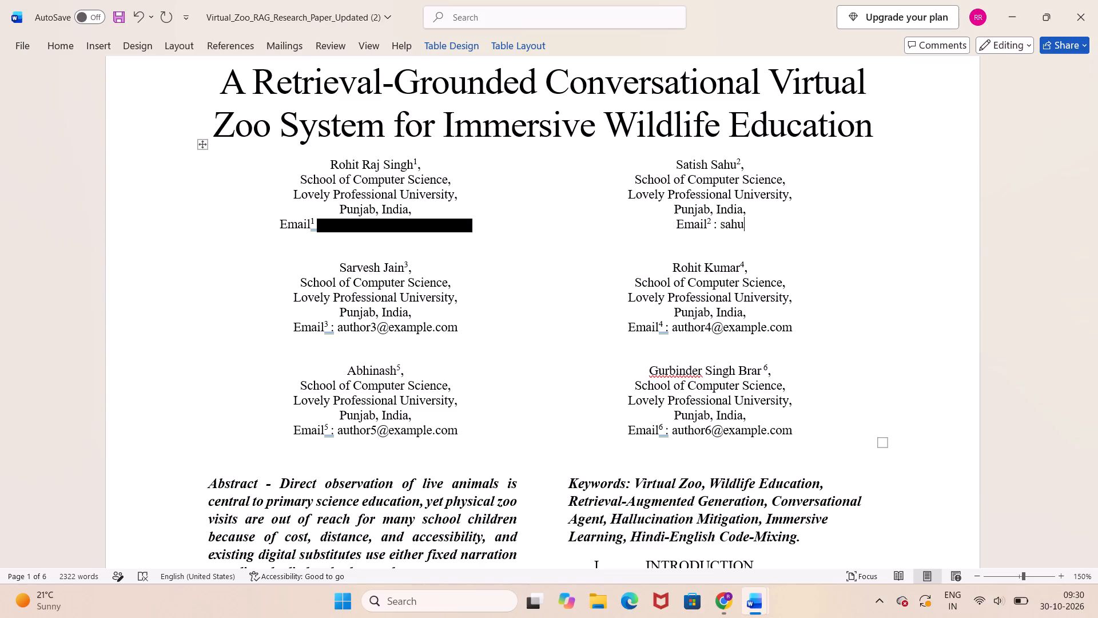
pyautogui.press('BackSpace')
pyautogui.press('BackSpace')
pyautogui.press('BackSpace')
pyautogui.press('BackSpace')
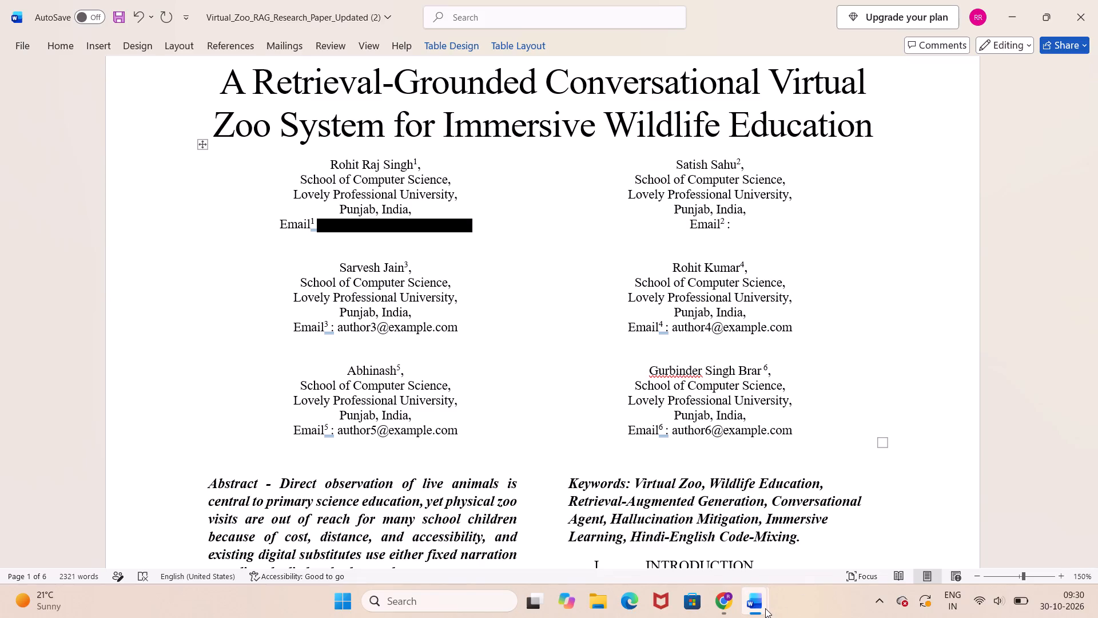
# Switch to the milk adulteration review document and select the second author's e-mail address.
pyautogui.click(816, 533)
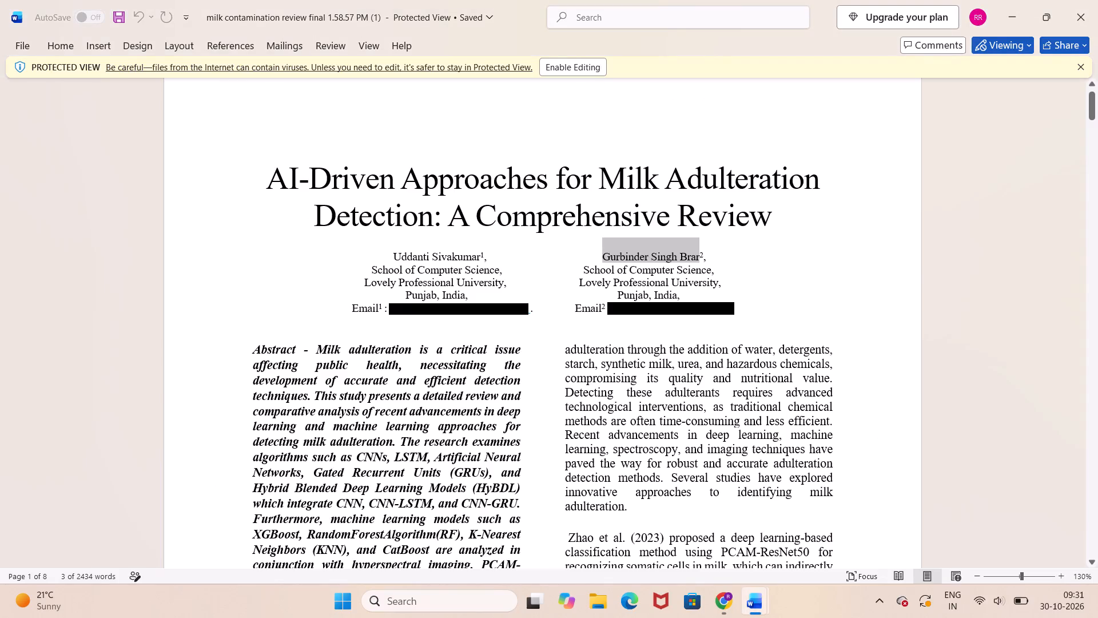
pyautogui.moveTo(735, 306); pyautogui.dragTo(651, 309)
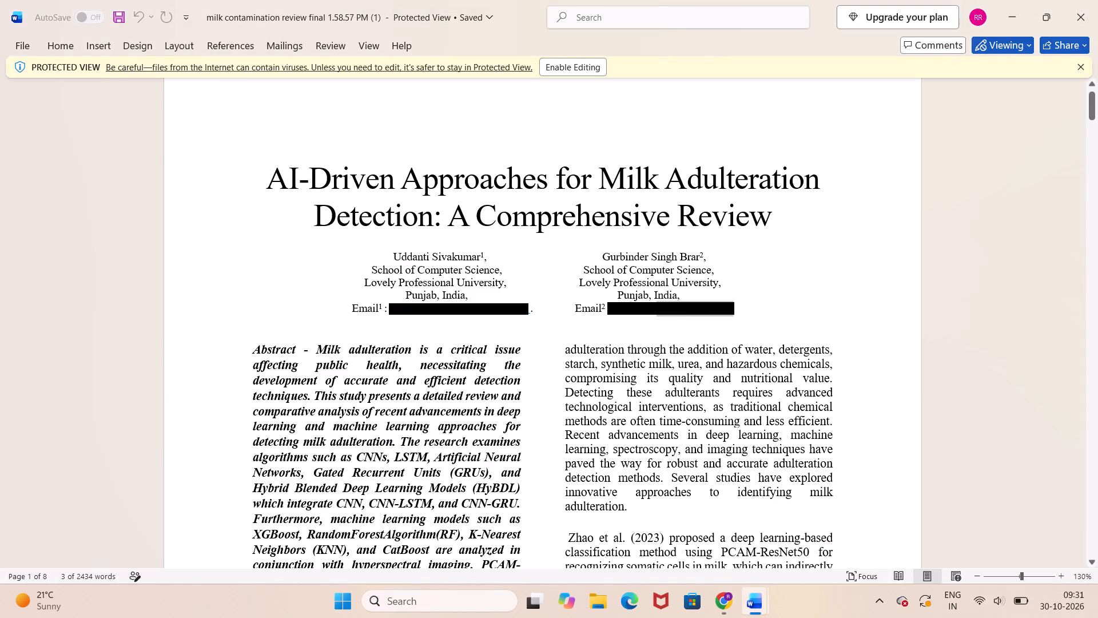
pyautogui.moveTo(651, 309); pyautogui.dragTo(623, 309)
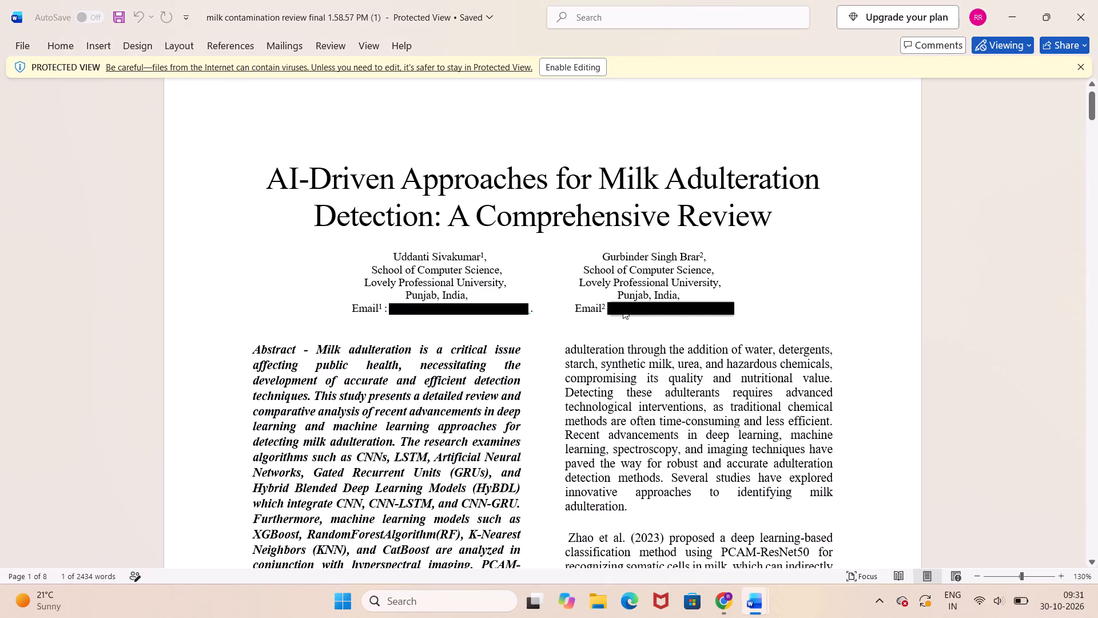
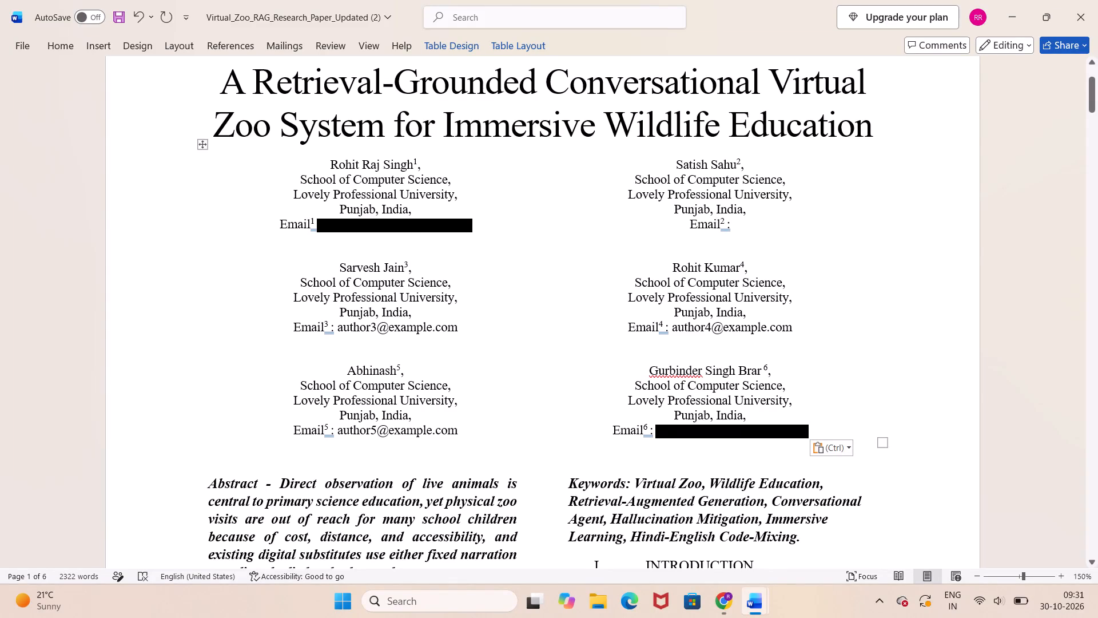
# Remove the extra spacing between the "Email6 :" label and the e-mail address in the sixth author block.
pyautogui.click(666, 434)
pyautogui.press('BackSpace')
pyautogui.press('BackSpace')
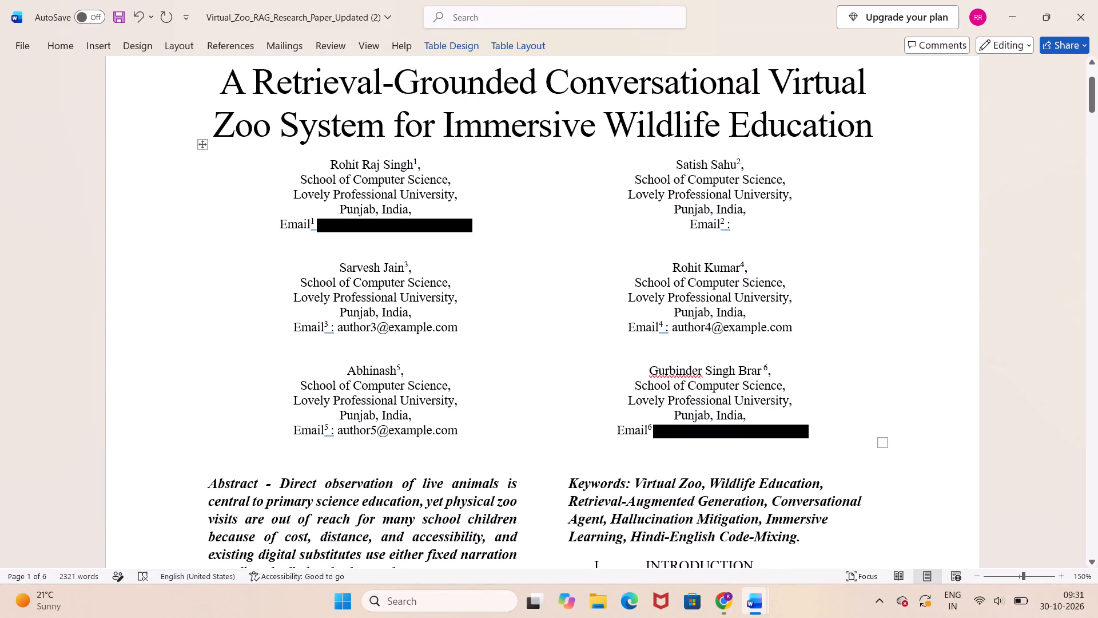
pyautogui.click(812, 430)
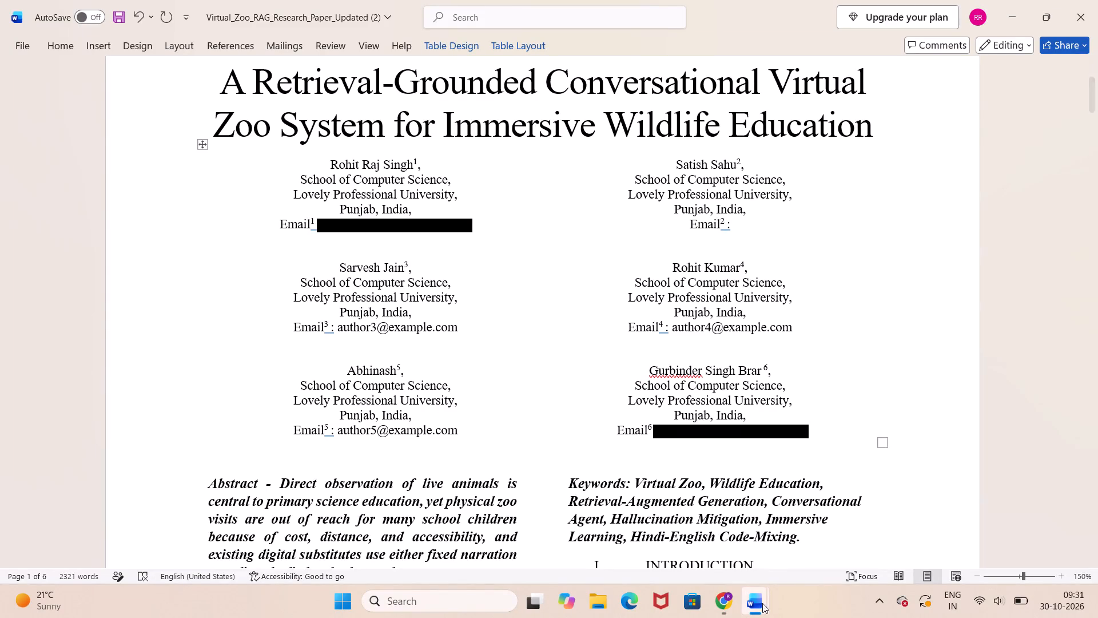
# Switch to the milk adulteration review document to view its author e-mail lines.
pyautogui.click(805, 541)
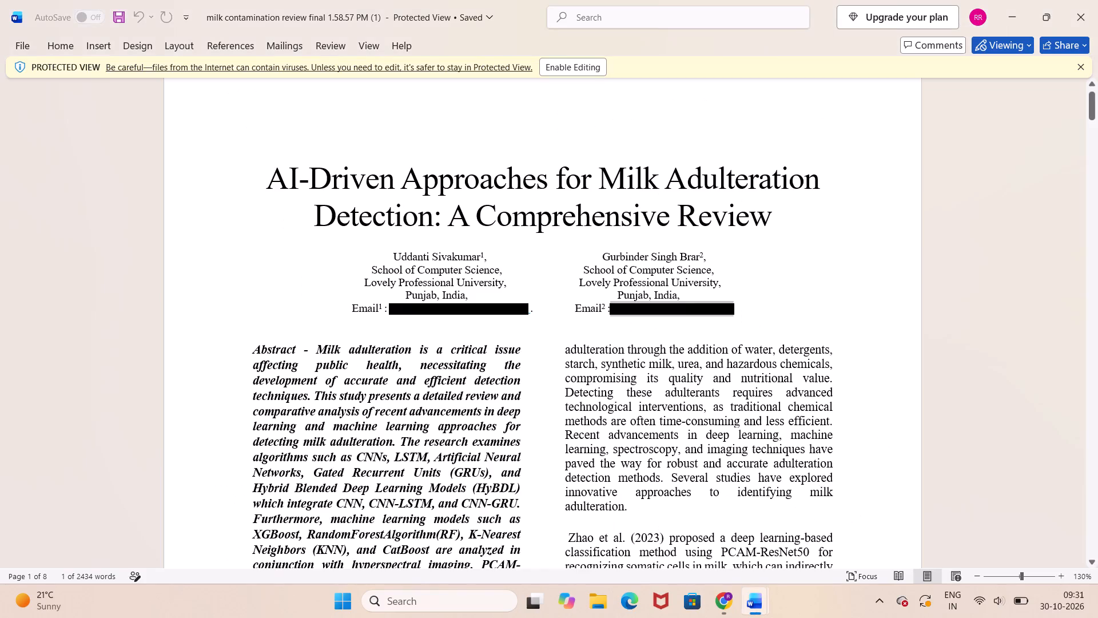
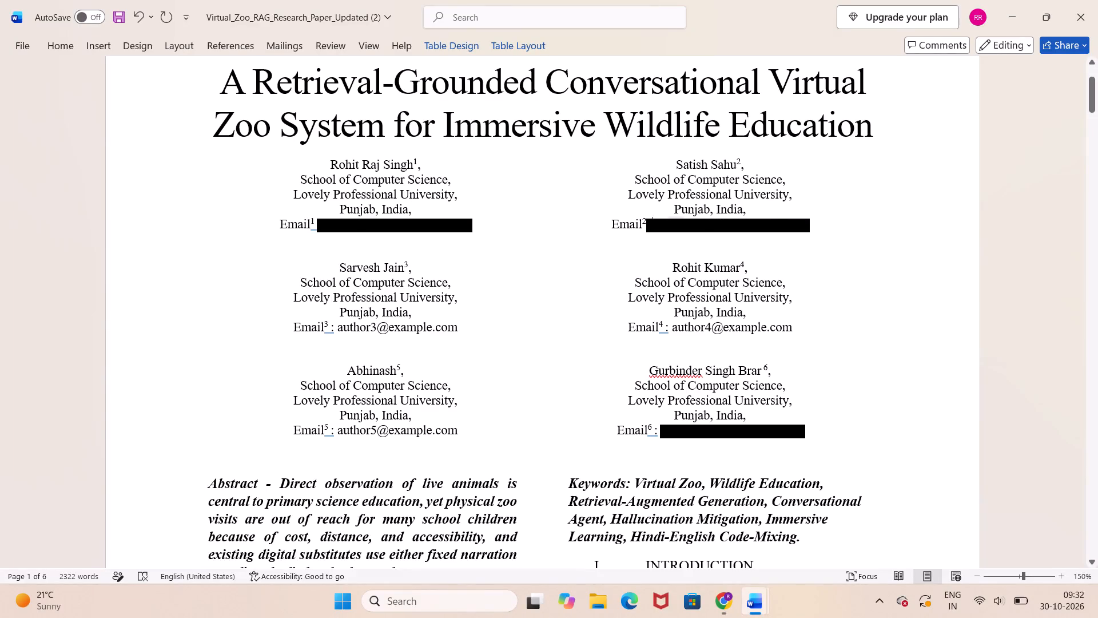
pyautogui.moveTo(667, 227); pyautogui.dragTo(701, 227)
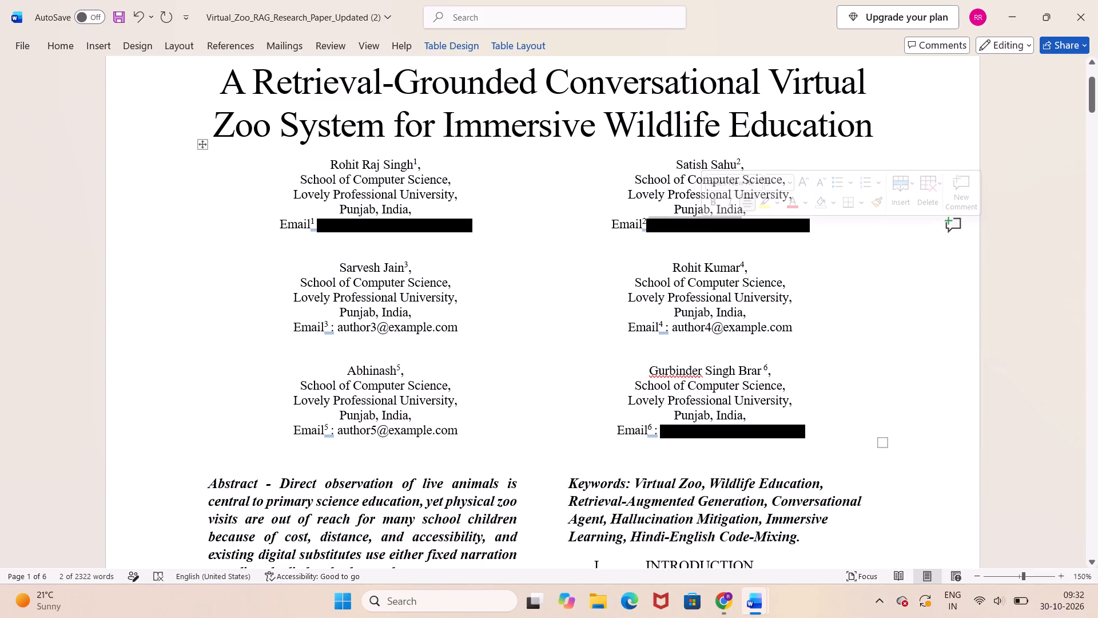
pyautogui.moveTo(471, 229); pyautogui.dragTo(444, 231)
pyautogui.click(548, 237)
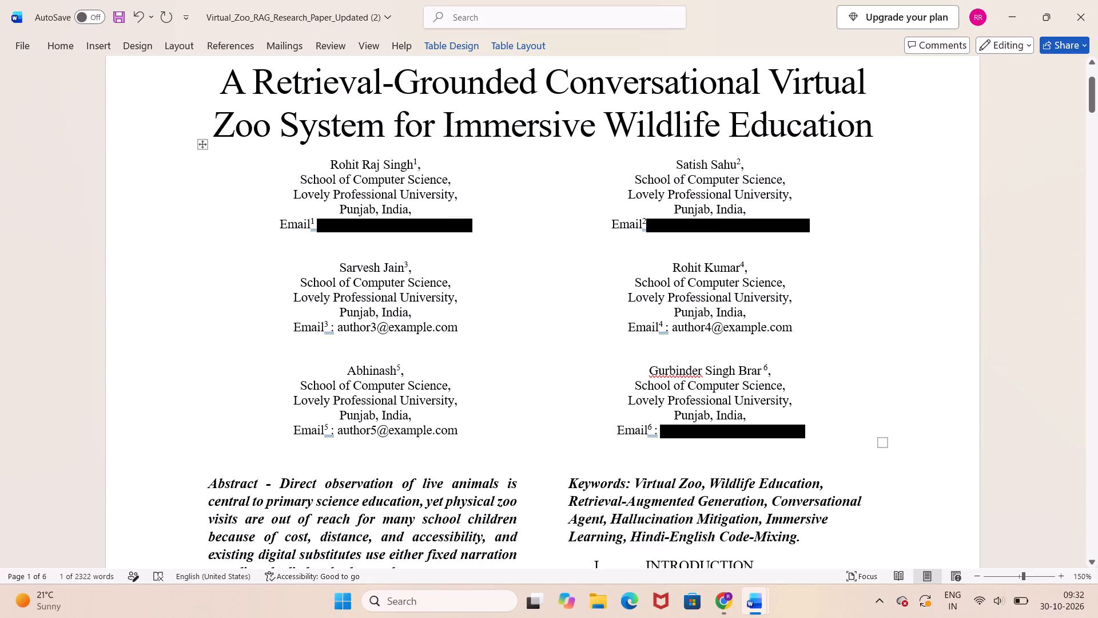
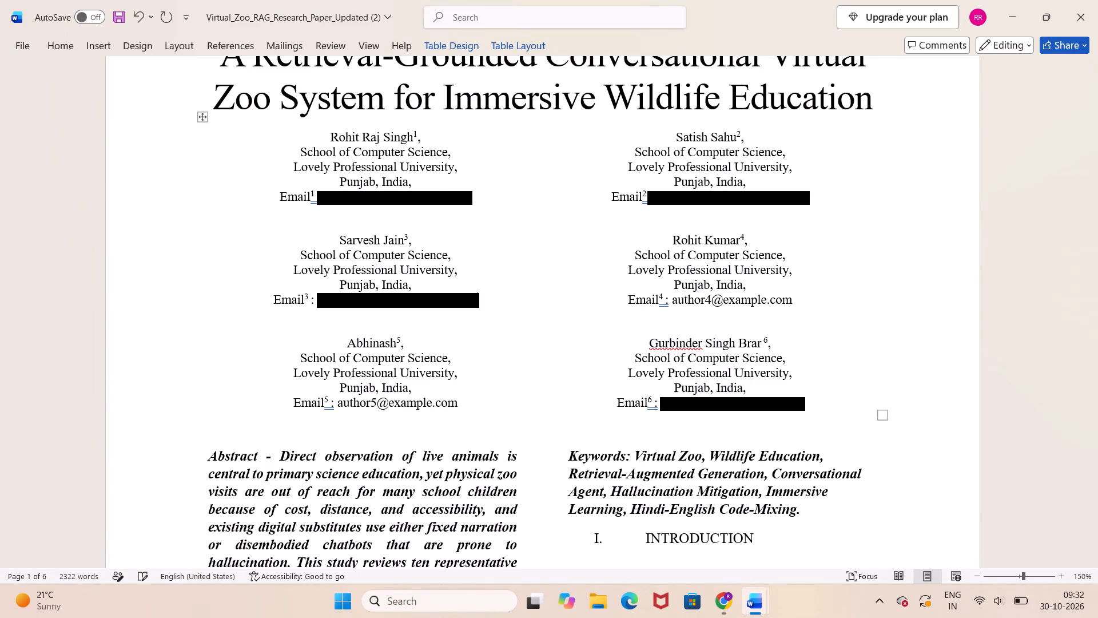
# Remove the extra spacing between the "Email3 :" label and the e-mail address in the third author block.
pyautogui.click(328, 301)
pyautogui.press('BackSpace')
pyautogui.press('BackSpace')
pyautogui.click(478, 302)
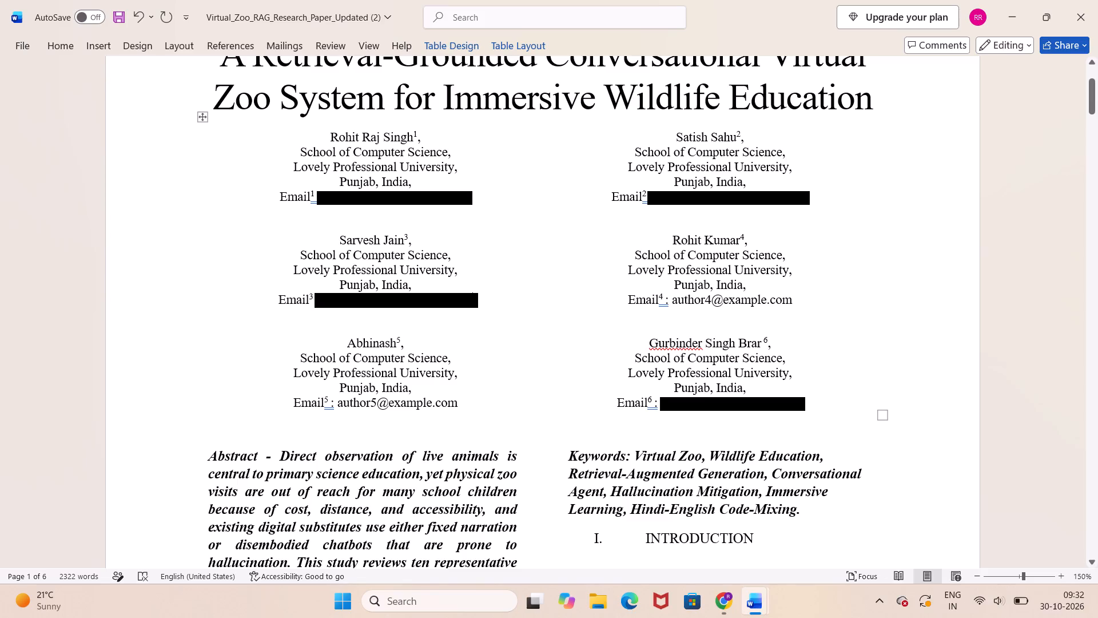
pyautogui.scroll(-1, 494, 389)
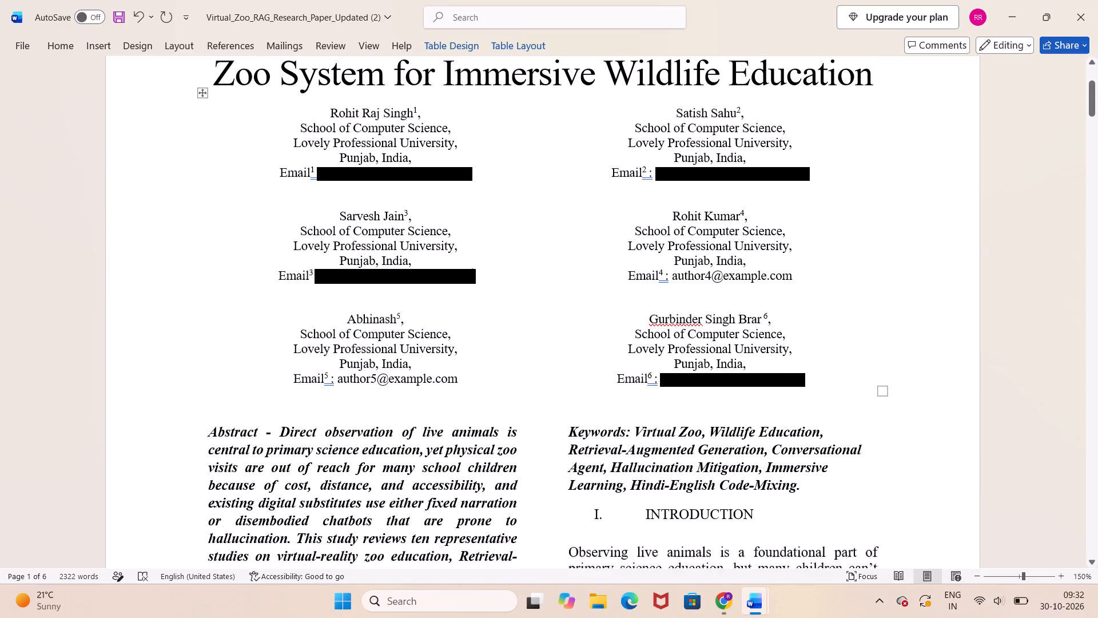
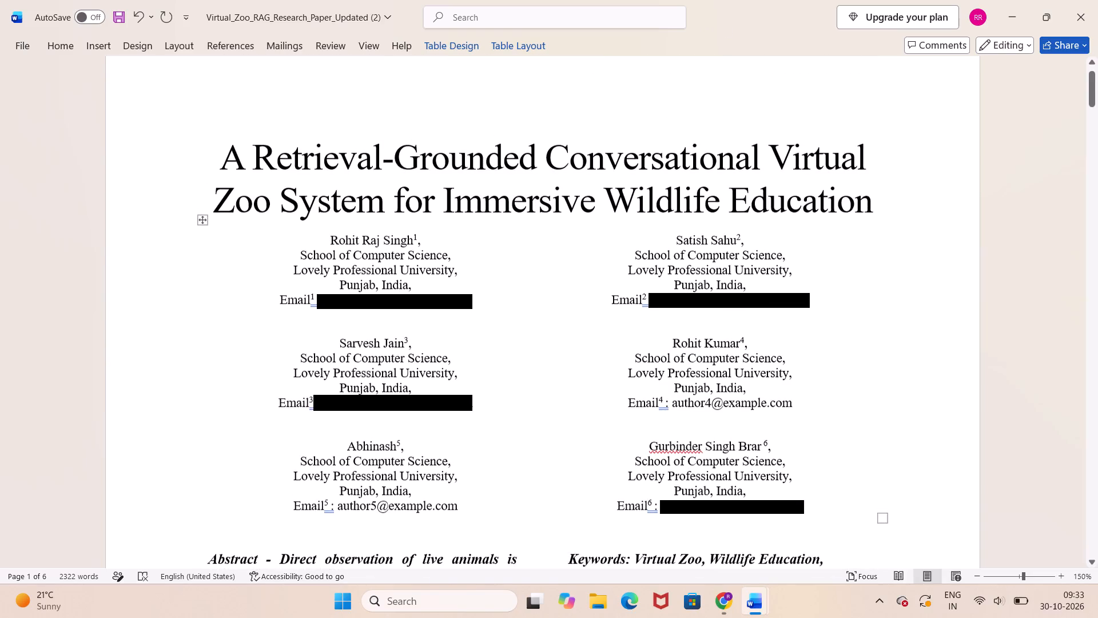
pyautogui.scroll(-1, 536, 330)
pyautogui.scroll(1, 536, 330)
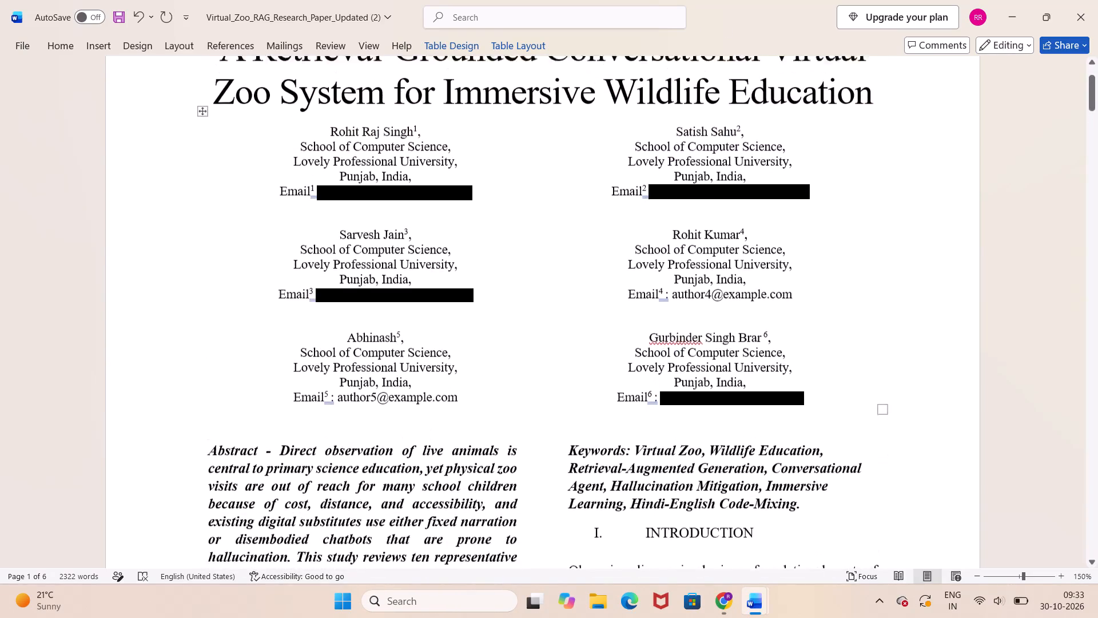
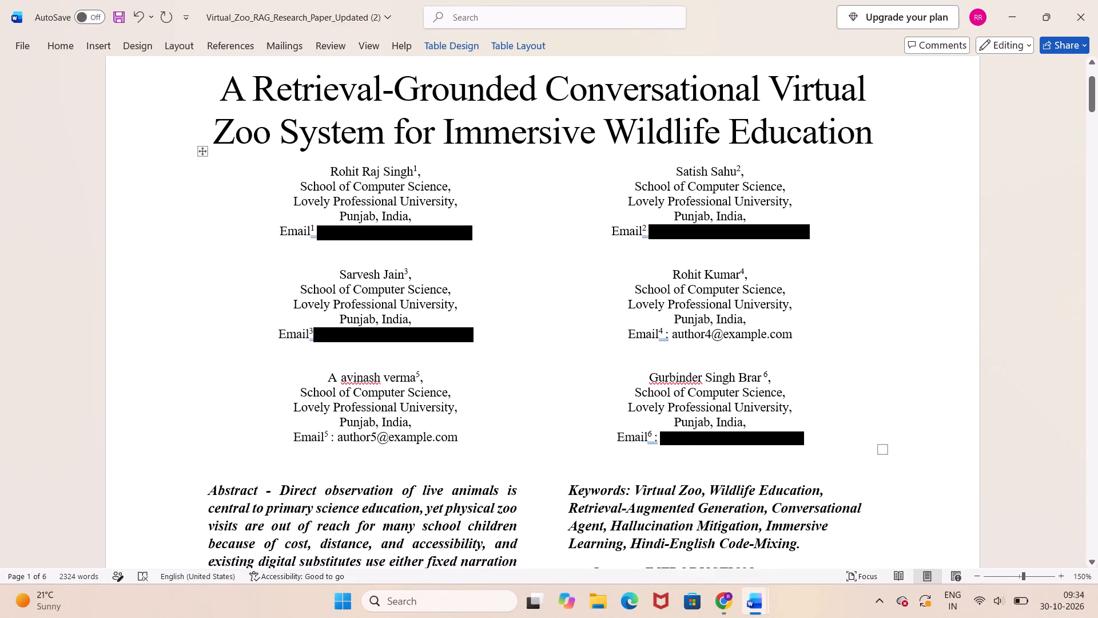
# Remove the stray initial and space before the fifth author's name and capitalise the first name's opening letter as A.
pyautogui.click(337, 378)
pyautogui.press('Right')
pyautogui.press('BackSpace')
pyautogui.press('BackSpace')
pyautogui.press('Right')
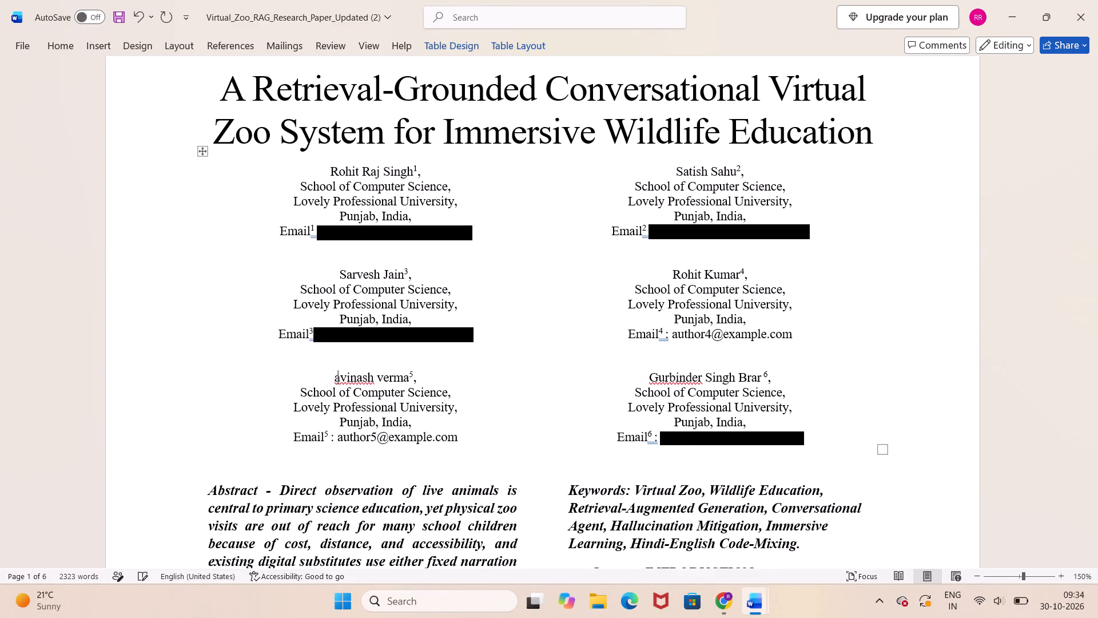
pyautogui.press('BackSpace')
pyautogui.hotkey('ctrl', 'a')
pyautogui.doubleClick(337, 378)
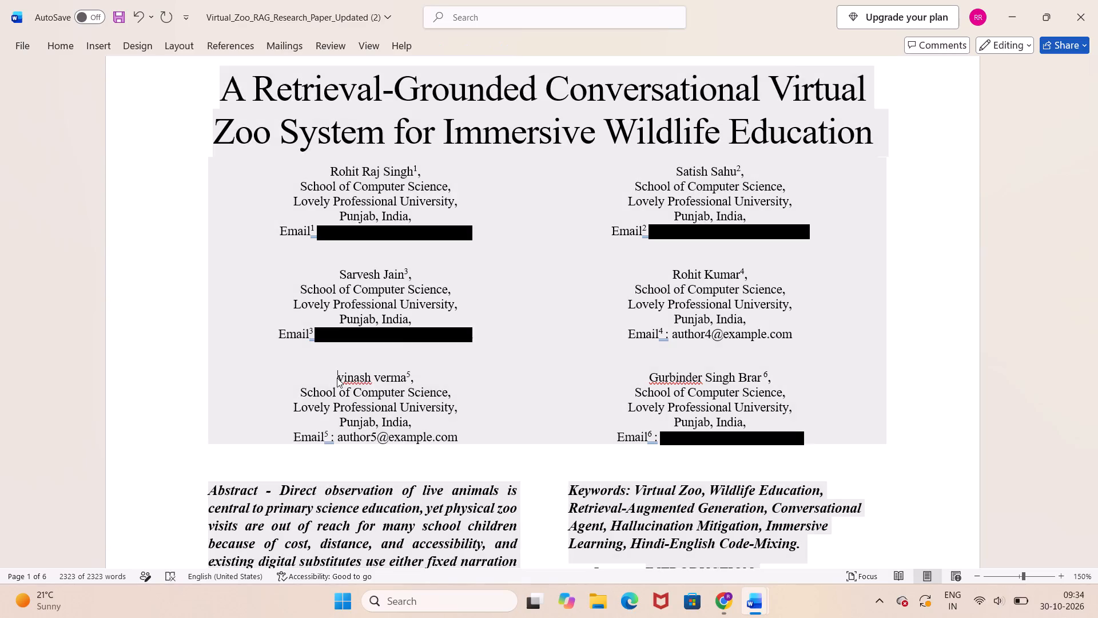
pyautogui.hotkey('shift', 'a')
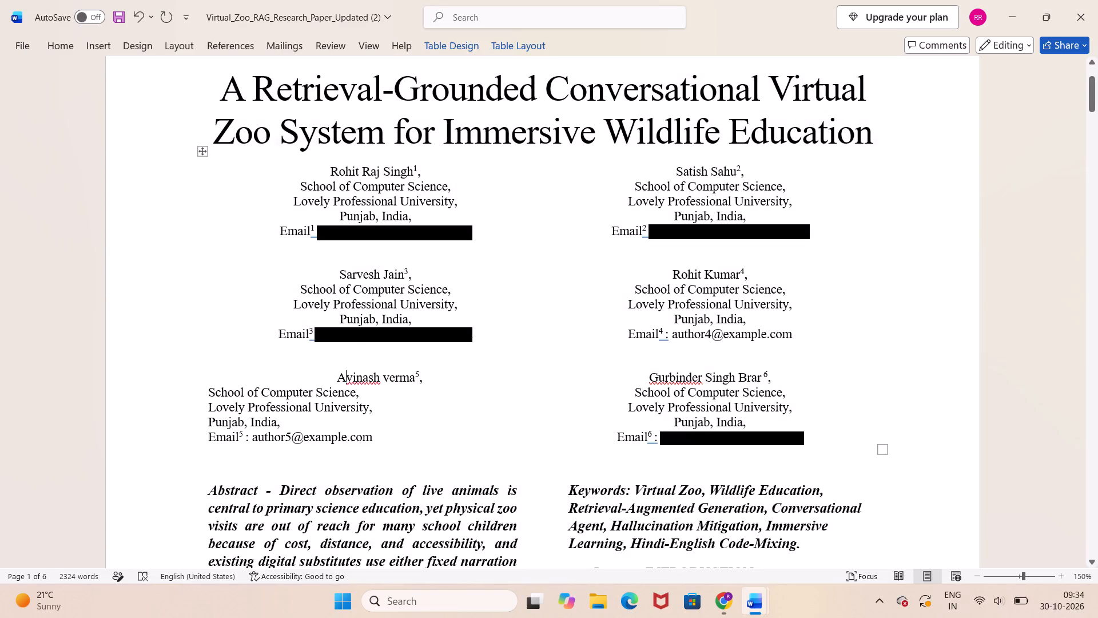
pyautogui.hotkey('ctrl', 'z')
pyautogui.hotkey('ctrl', 'z')
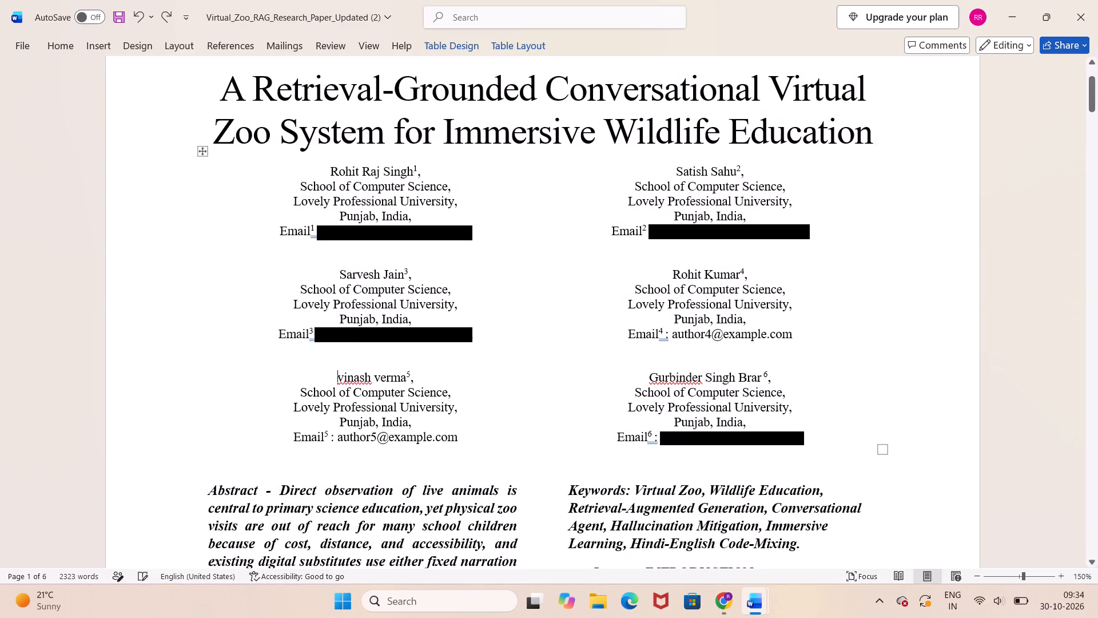
pyautogui.hotkey('shift', 'a')
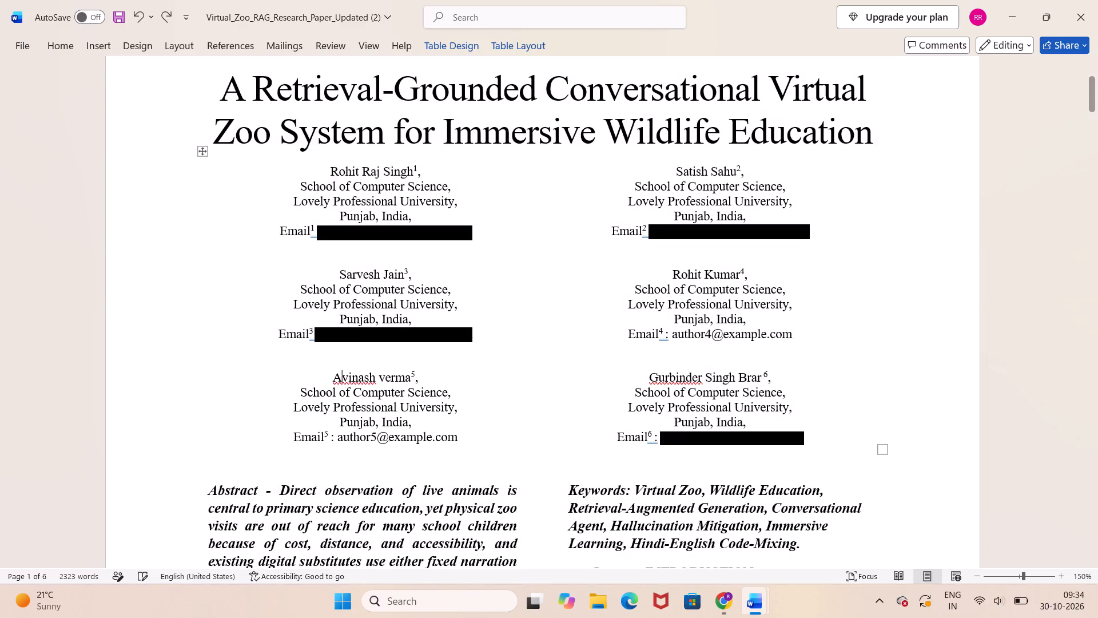
# Replace the lowercase opening letter of the fifth author's surname with a capital.
pyautogui.click(386, 374)
pyautogui.press('BackSpace')
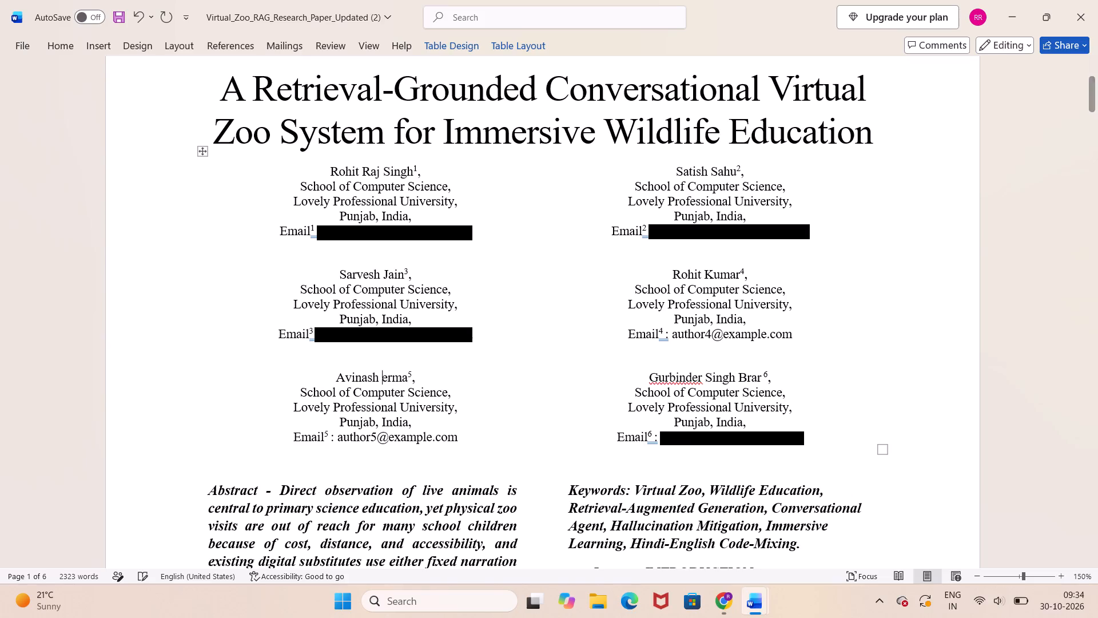
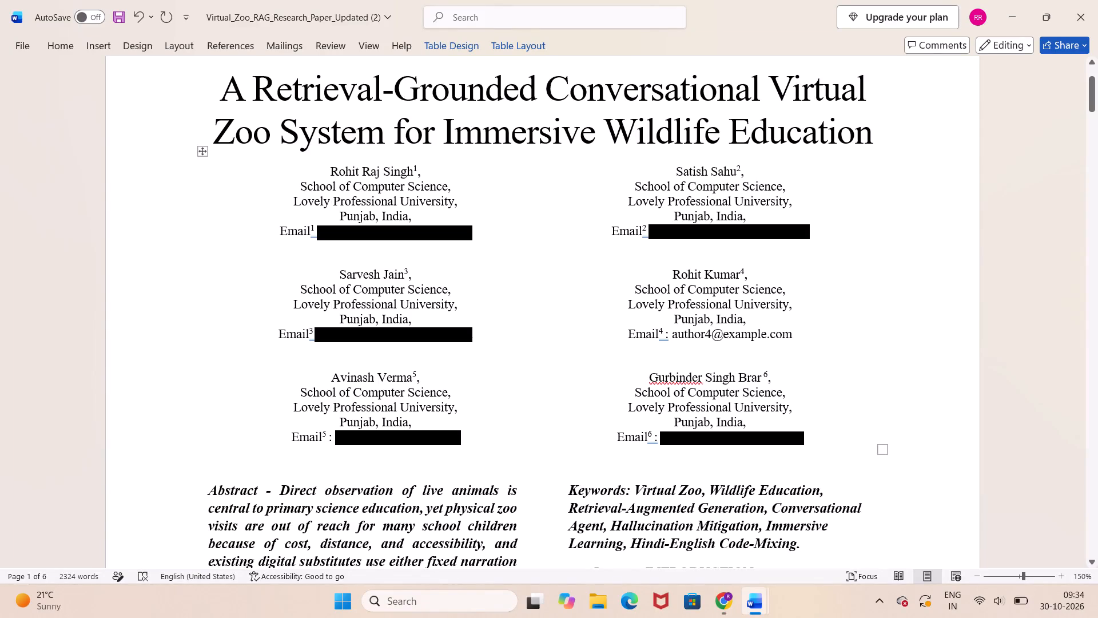
# Remove the extra spacing between the "Email5 :" label and the e-mail address in the fifth author block.
pyautogui.click(347, 438)
pyautogui.press('BackSpace')
pyautogui.press('BackSpace')
pyautogui.click(471, 435)
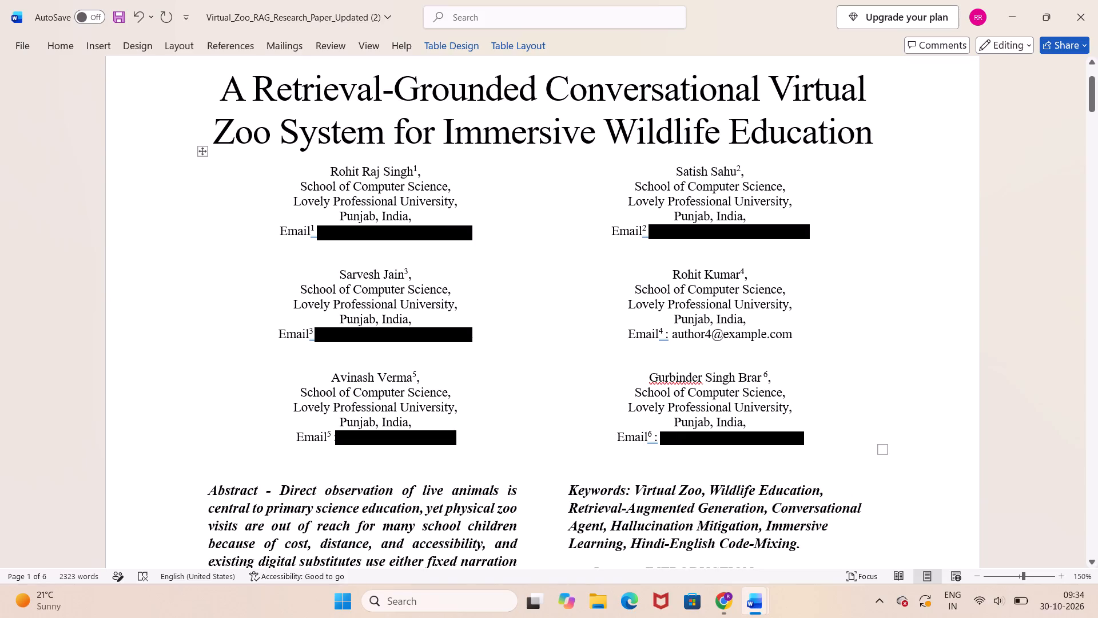
# Place the insertion point at the end of the e-mail address in the fourth author block.
pyautogui.click(802, 336)
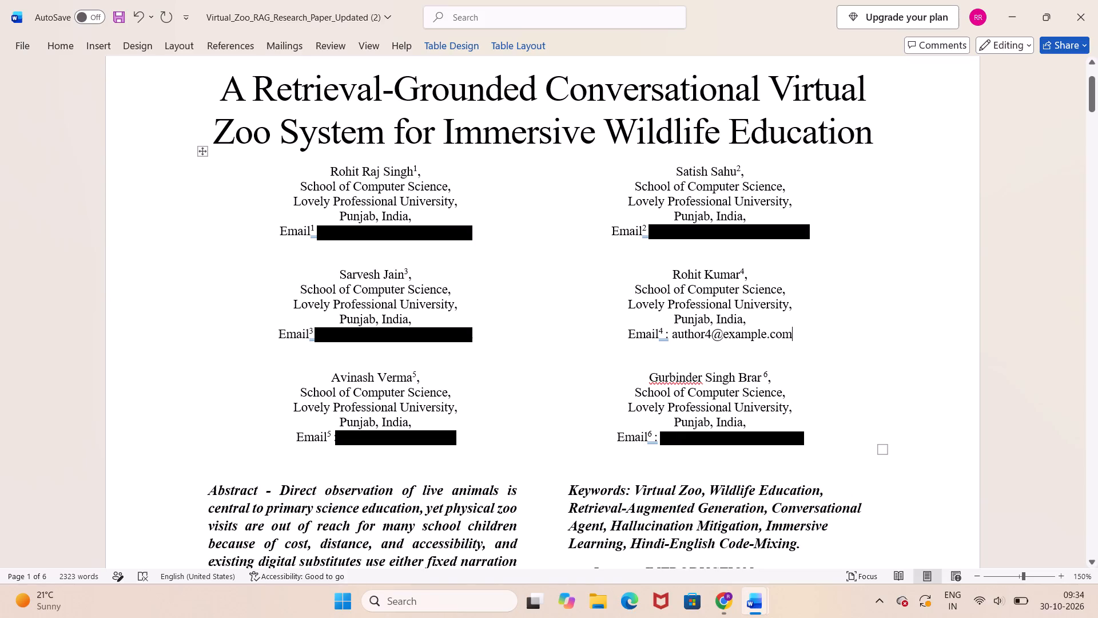
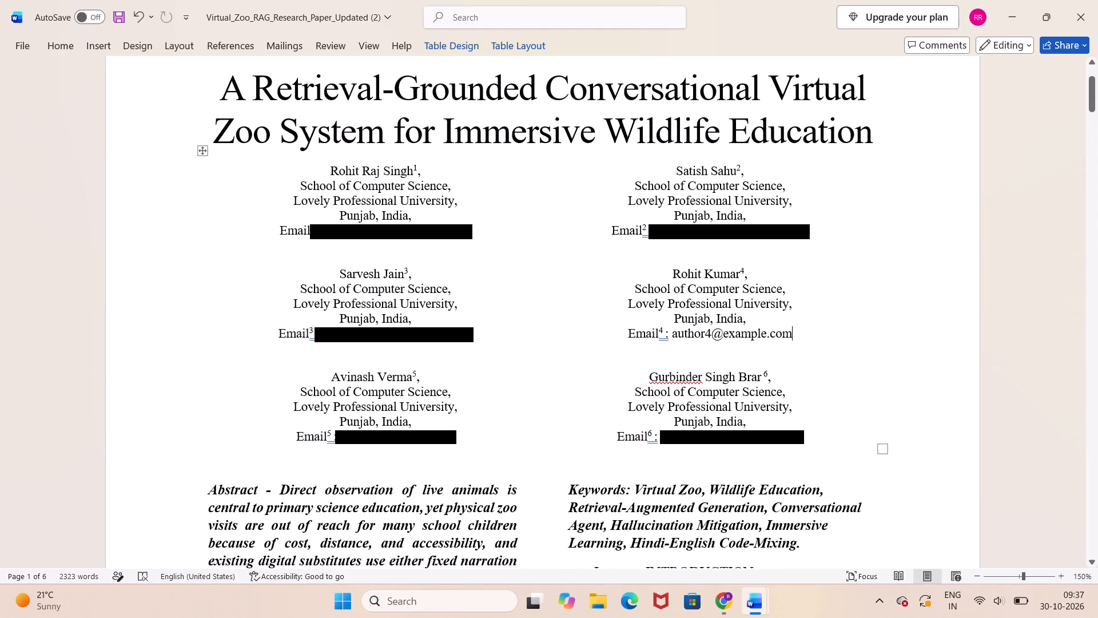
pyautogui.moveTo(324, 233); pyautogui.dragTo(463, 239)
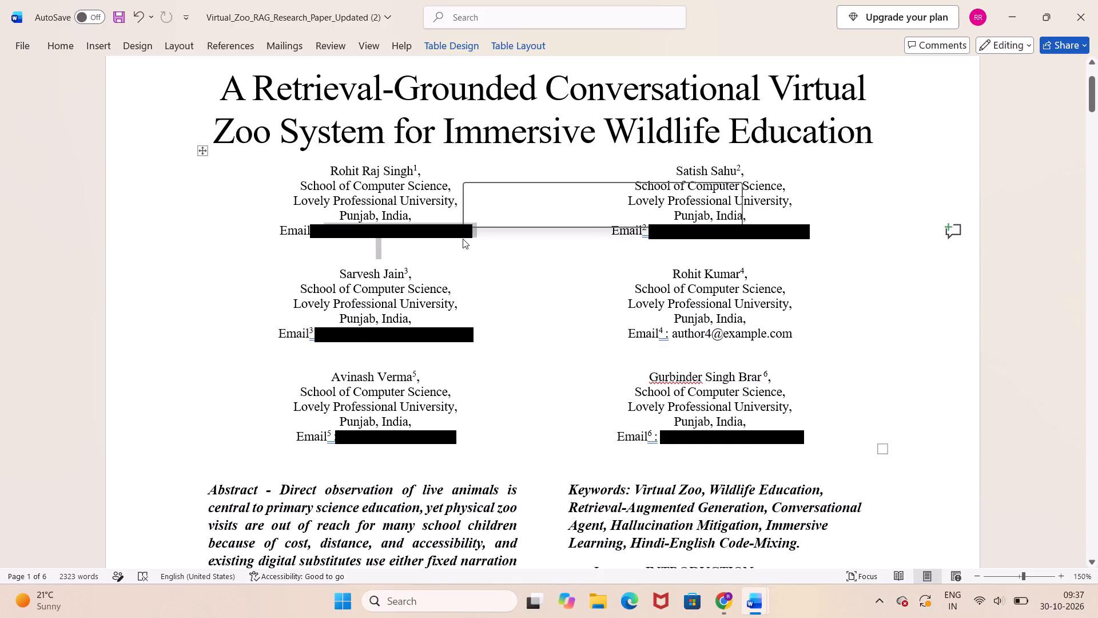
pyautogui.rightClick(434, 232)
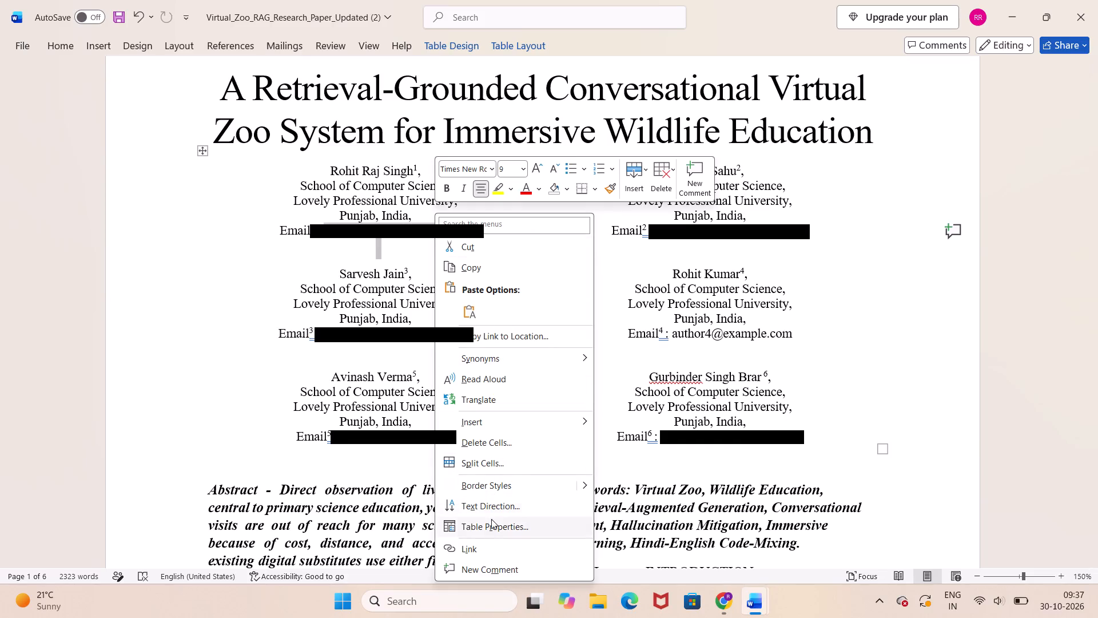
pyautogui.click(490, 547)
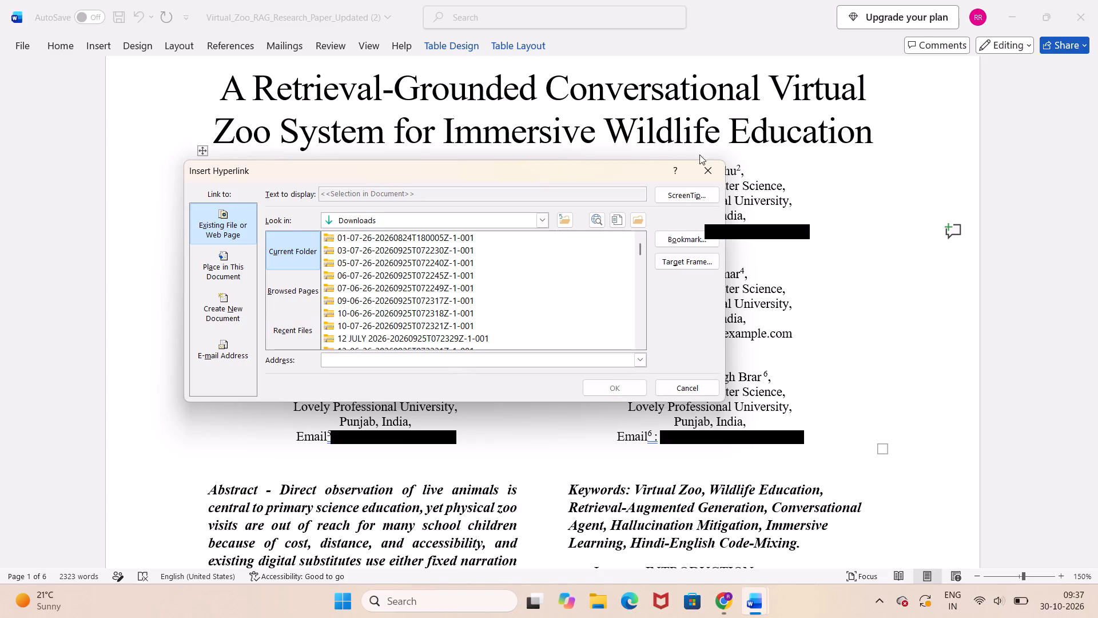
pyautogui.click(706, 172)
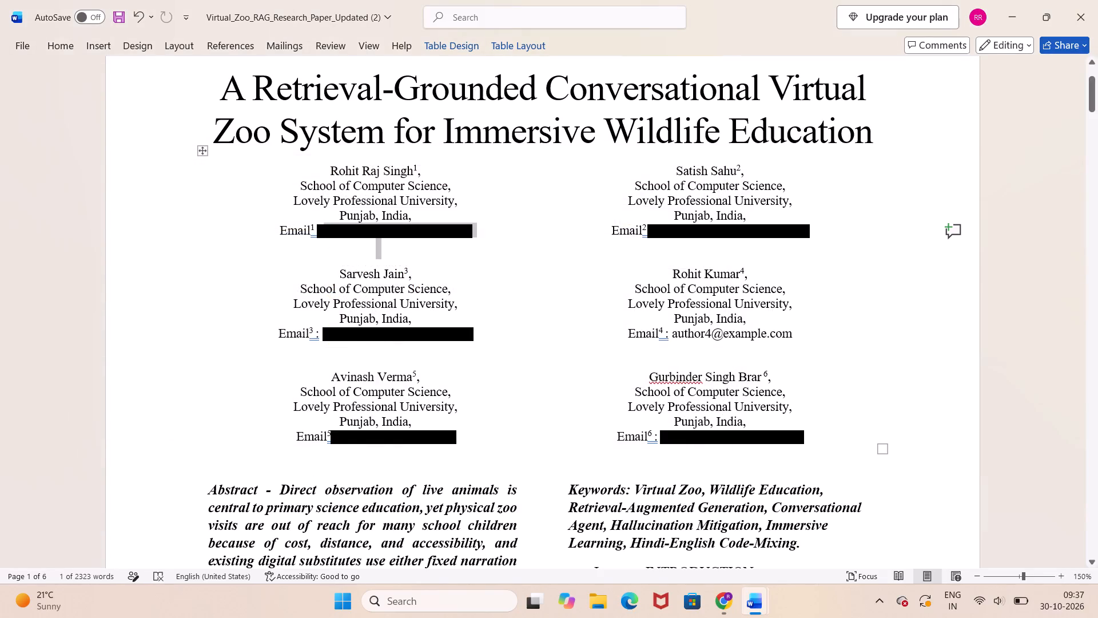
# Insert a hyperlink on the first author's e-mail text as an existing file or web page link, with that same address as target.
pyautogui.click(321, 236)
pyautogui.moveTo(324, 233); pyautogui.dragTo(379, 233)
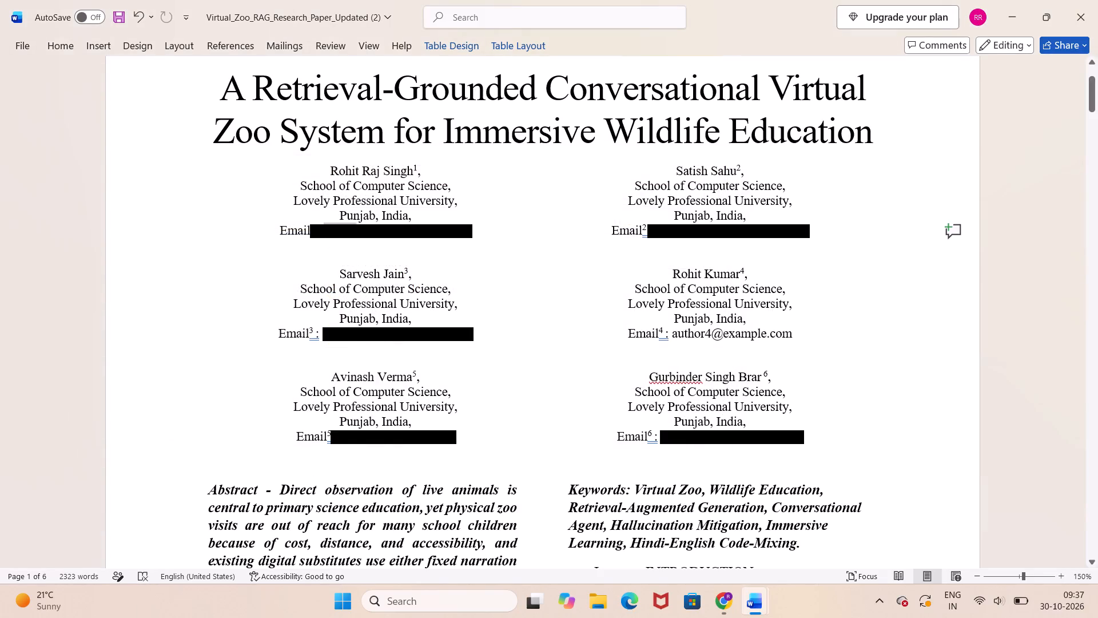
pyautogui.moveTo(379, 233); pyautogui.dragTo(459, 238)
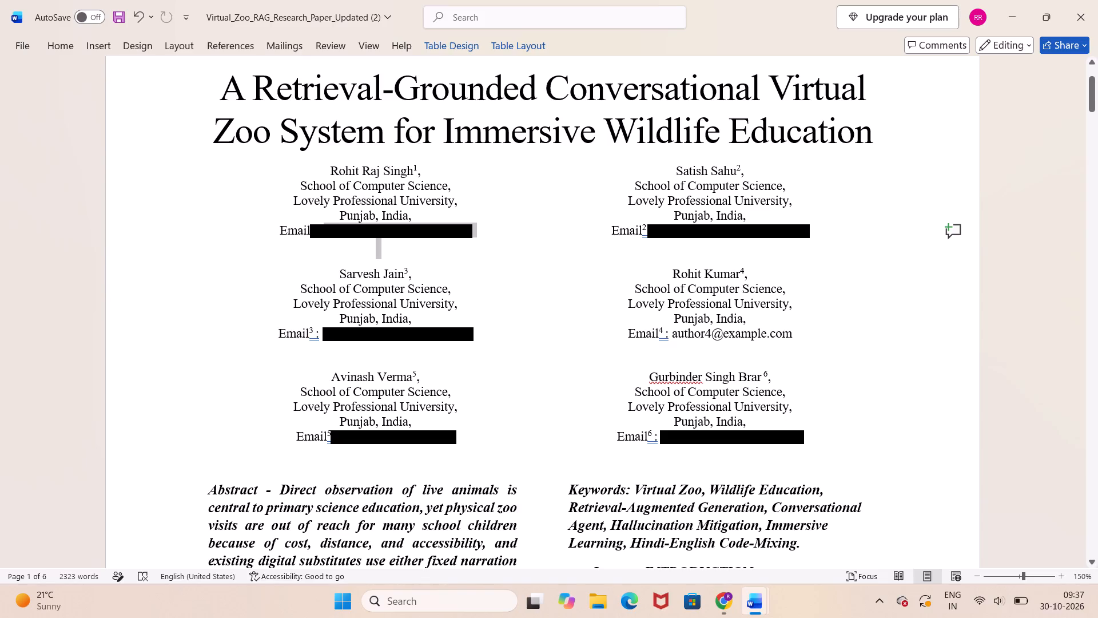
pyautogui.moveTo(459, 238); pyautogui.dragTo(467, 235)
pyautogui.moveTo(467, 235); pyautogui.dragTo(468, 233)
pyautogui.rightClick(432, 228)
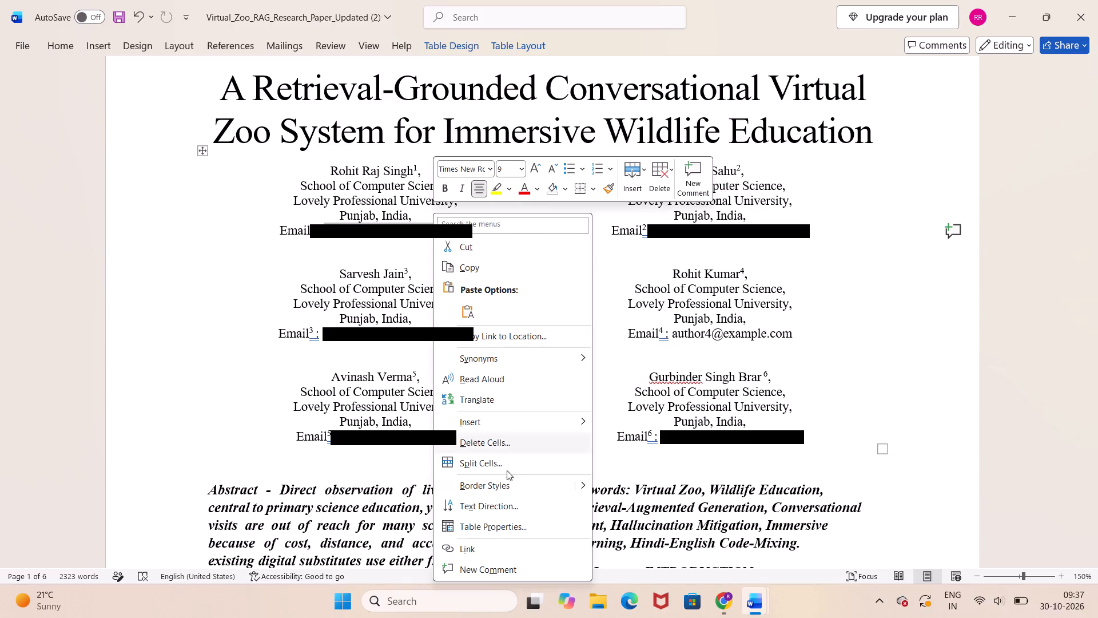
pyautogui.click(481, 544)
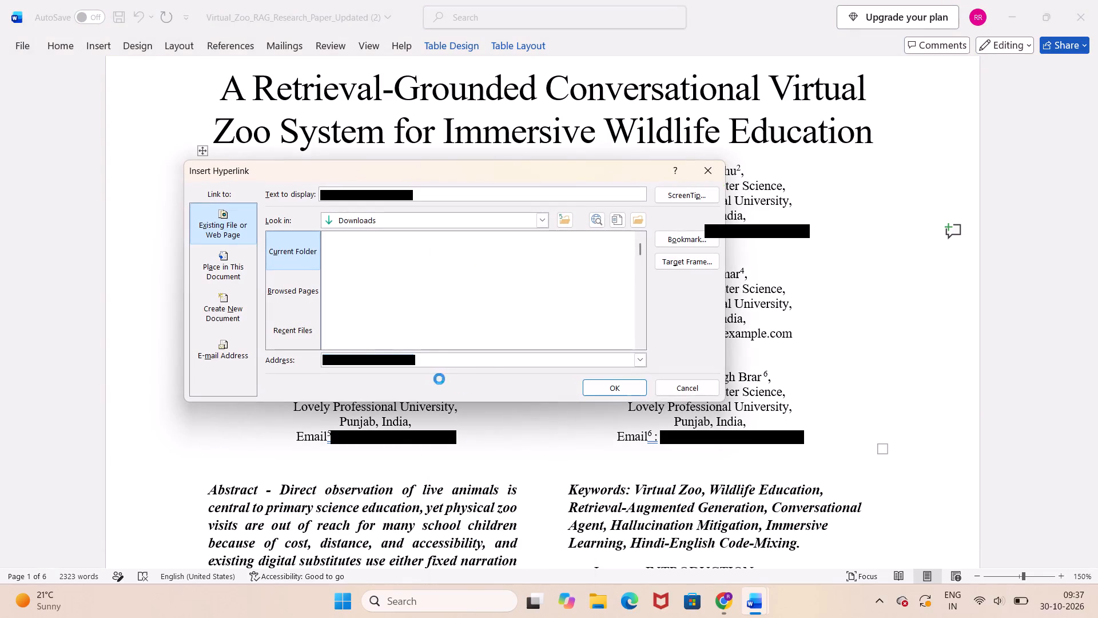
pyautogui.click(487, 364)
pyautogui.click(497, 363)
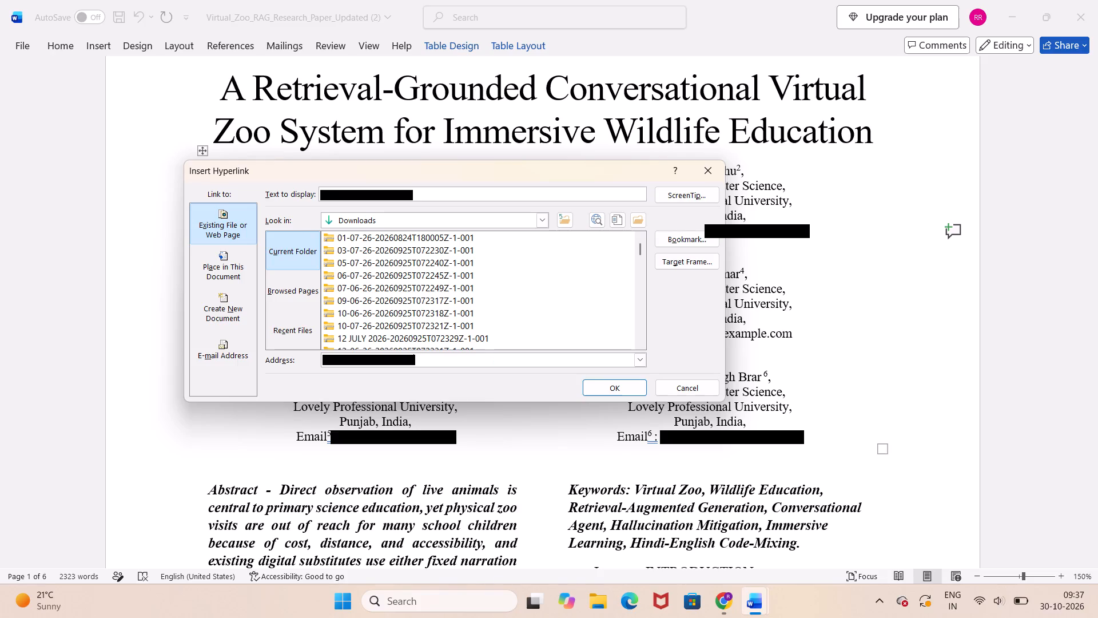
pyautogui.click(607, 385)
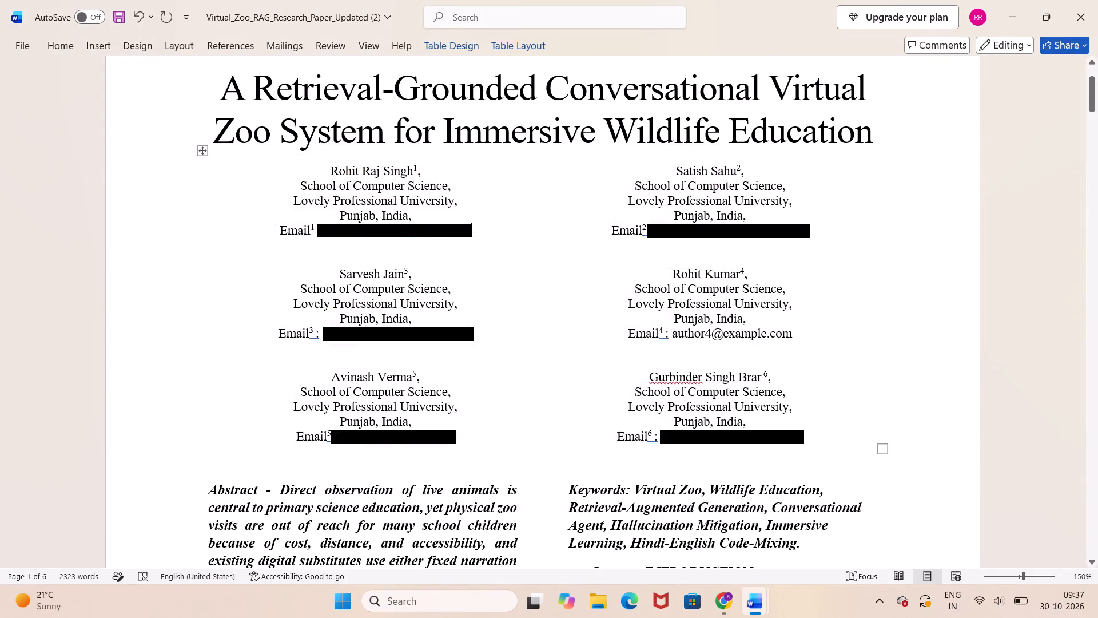
# Insert a hyperlink on the second author's e-mail text as an existing file or web page link, with that same address as target.
pyautogui.moveTo(656, 233); pyautogui.dragTo(788, 235)
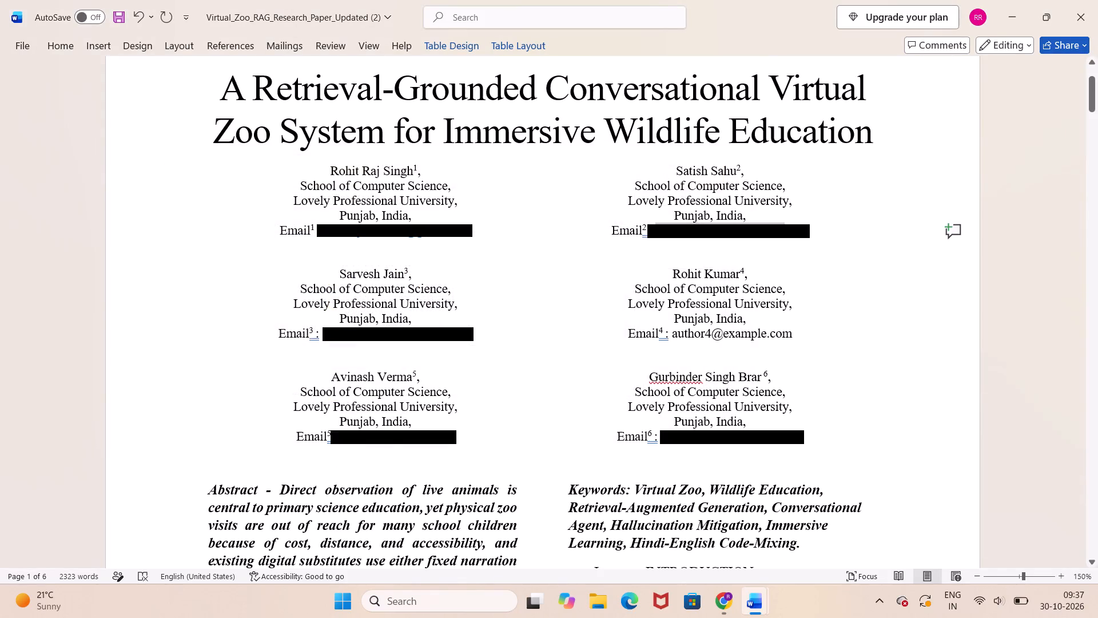
pyautogui.moveTo(788, 235); pyautogui.dragTo(799, 235)
pyautogui.rightClick(799, 235)
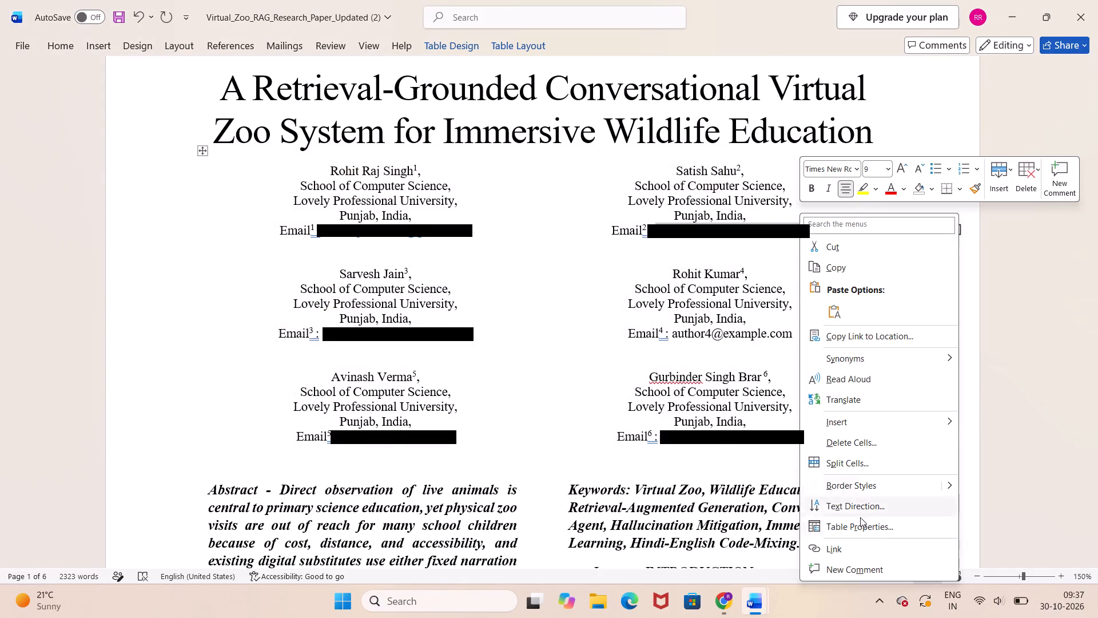
pyautogui.click(856, 546)
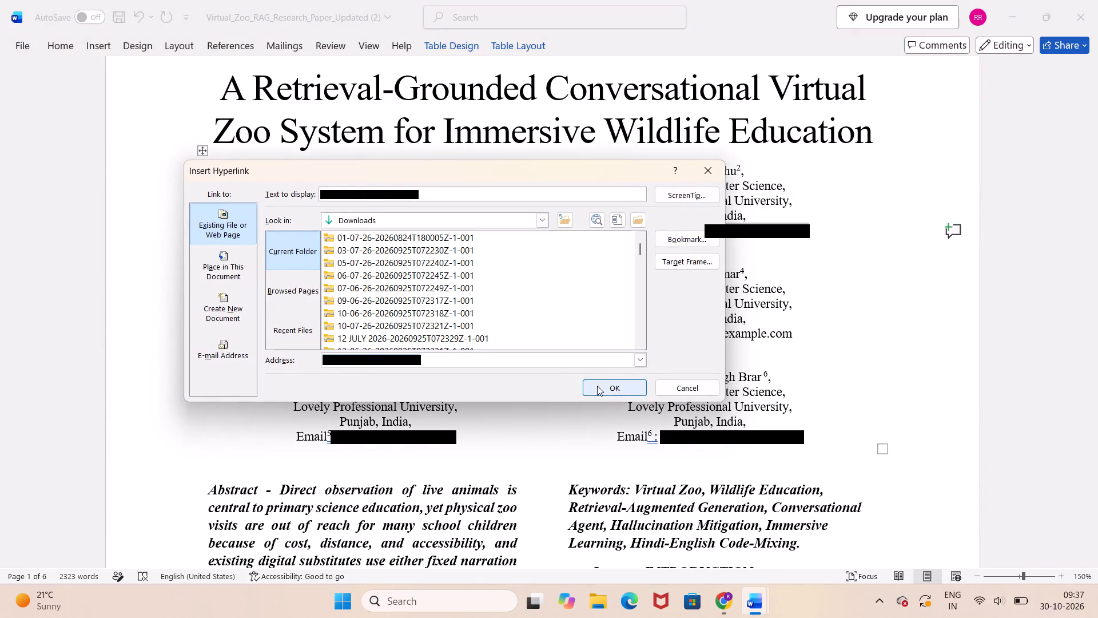
pyautogui.click(617, 386)
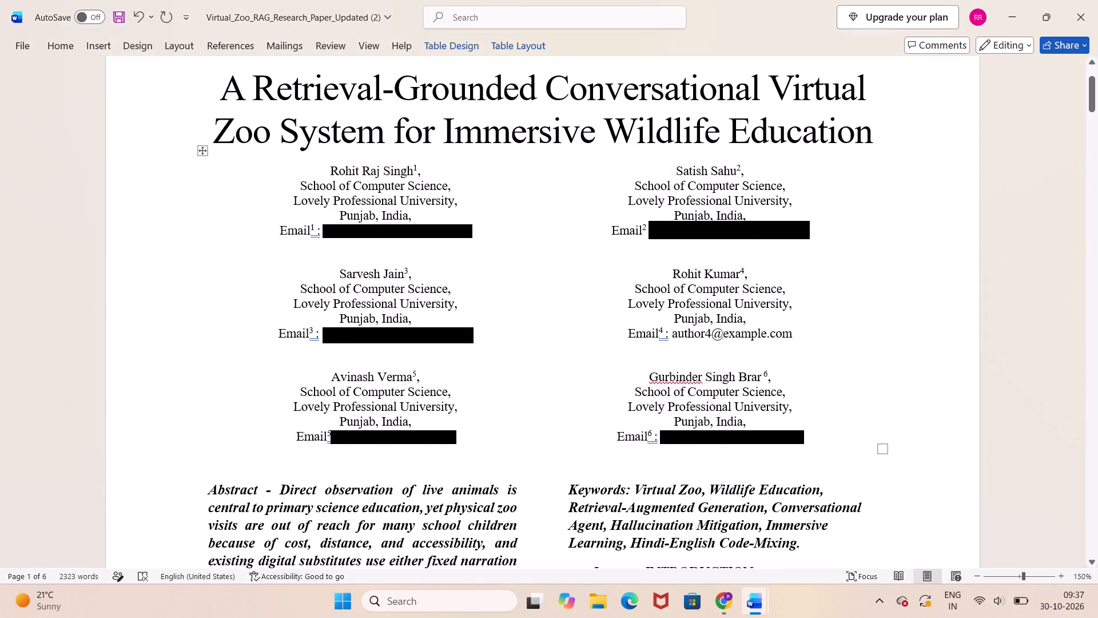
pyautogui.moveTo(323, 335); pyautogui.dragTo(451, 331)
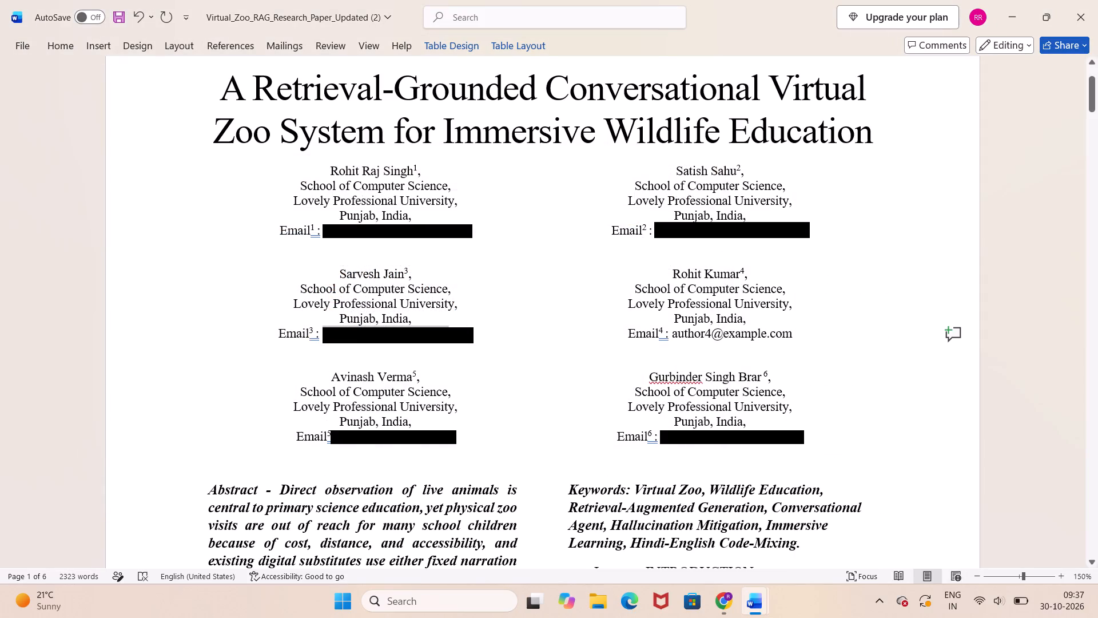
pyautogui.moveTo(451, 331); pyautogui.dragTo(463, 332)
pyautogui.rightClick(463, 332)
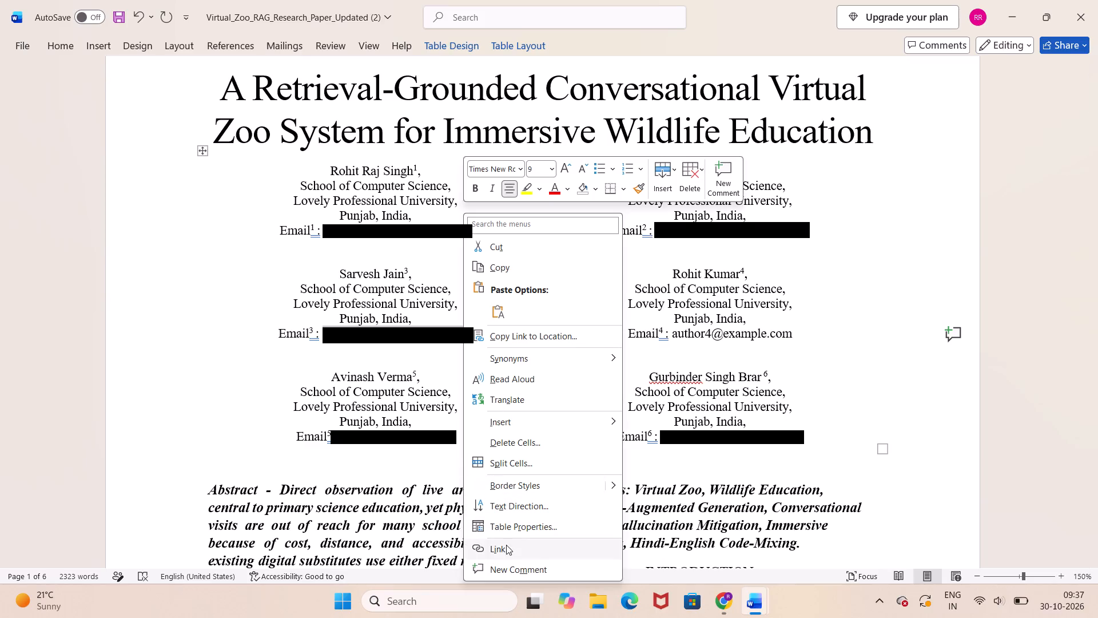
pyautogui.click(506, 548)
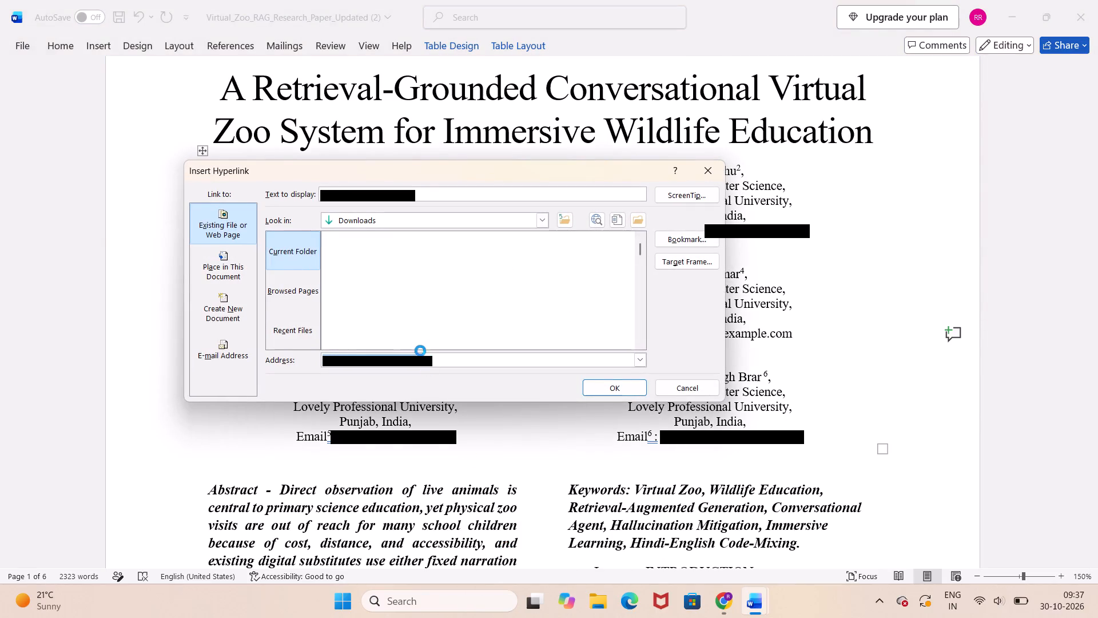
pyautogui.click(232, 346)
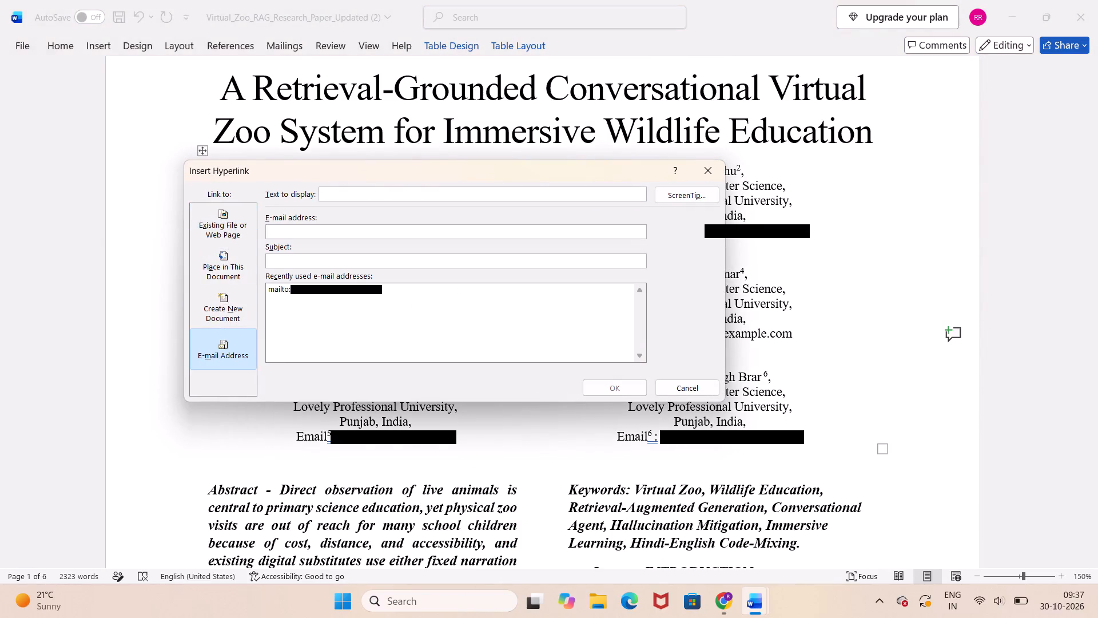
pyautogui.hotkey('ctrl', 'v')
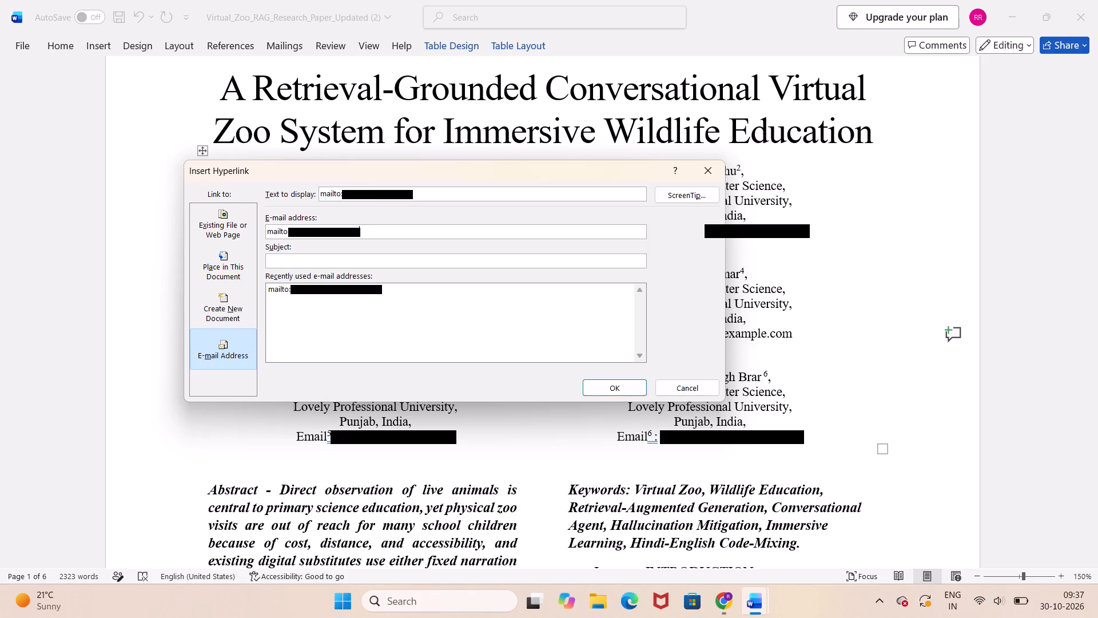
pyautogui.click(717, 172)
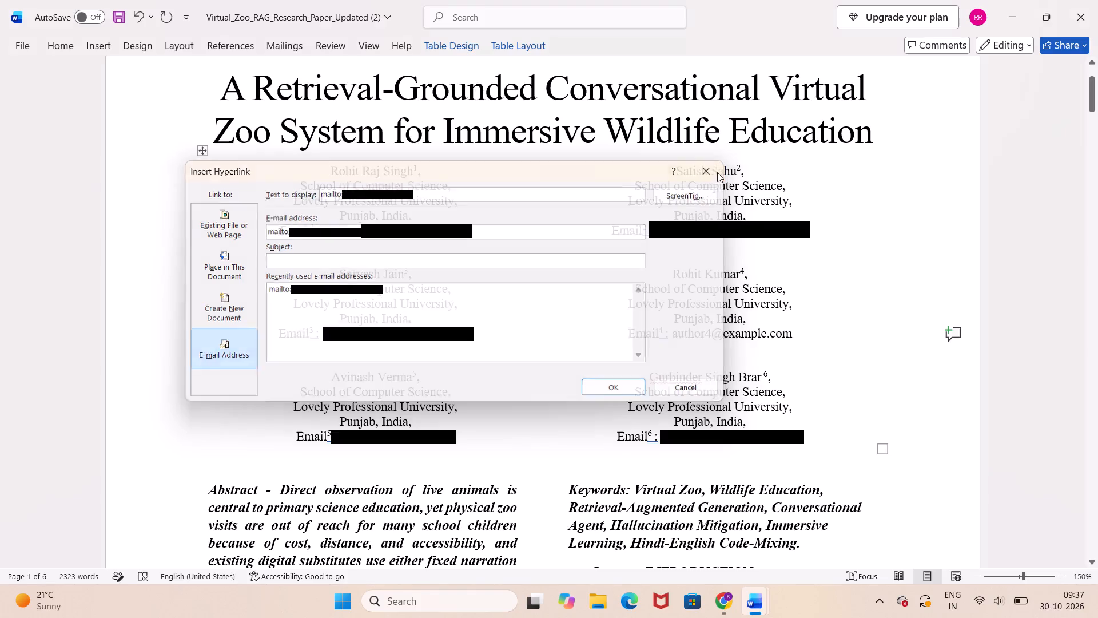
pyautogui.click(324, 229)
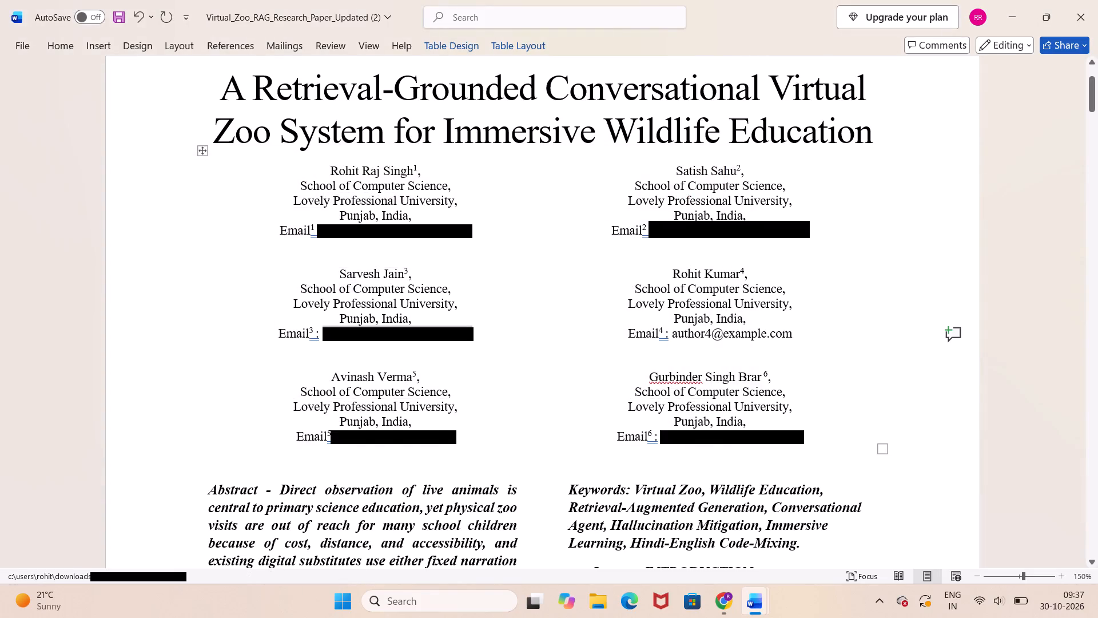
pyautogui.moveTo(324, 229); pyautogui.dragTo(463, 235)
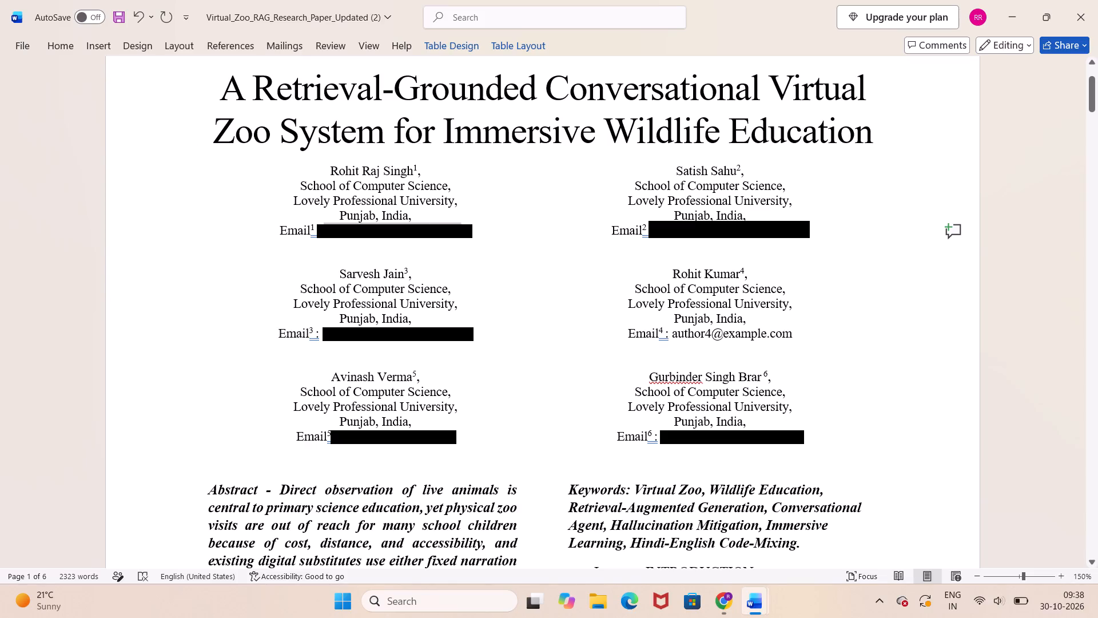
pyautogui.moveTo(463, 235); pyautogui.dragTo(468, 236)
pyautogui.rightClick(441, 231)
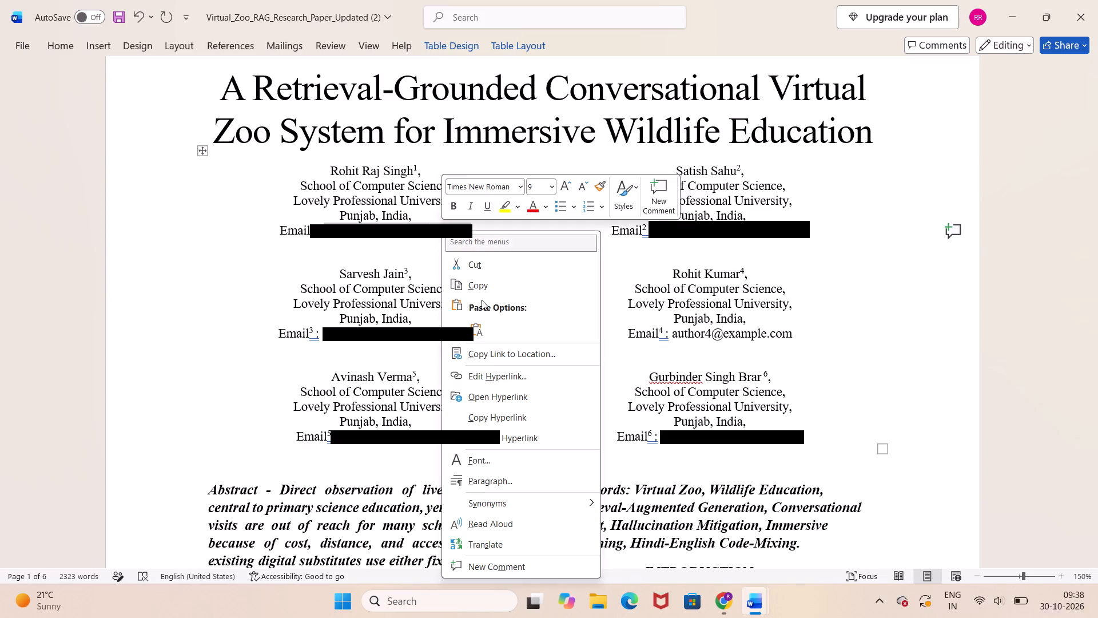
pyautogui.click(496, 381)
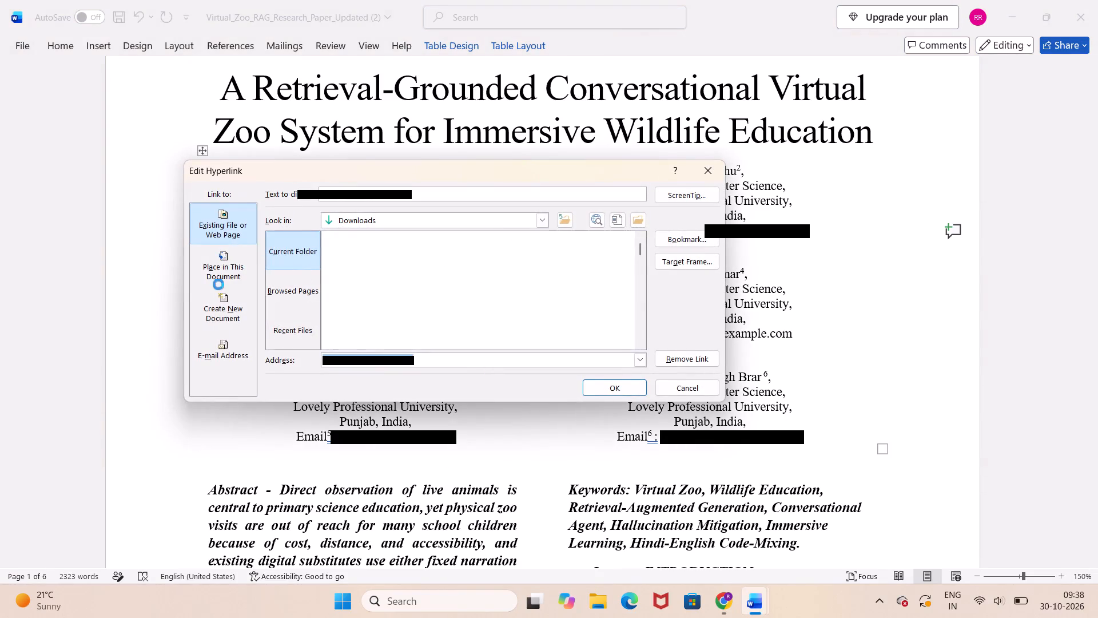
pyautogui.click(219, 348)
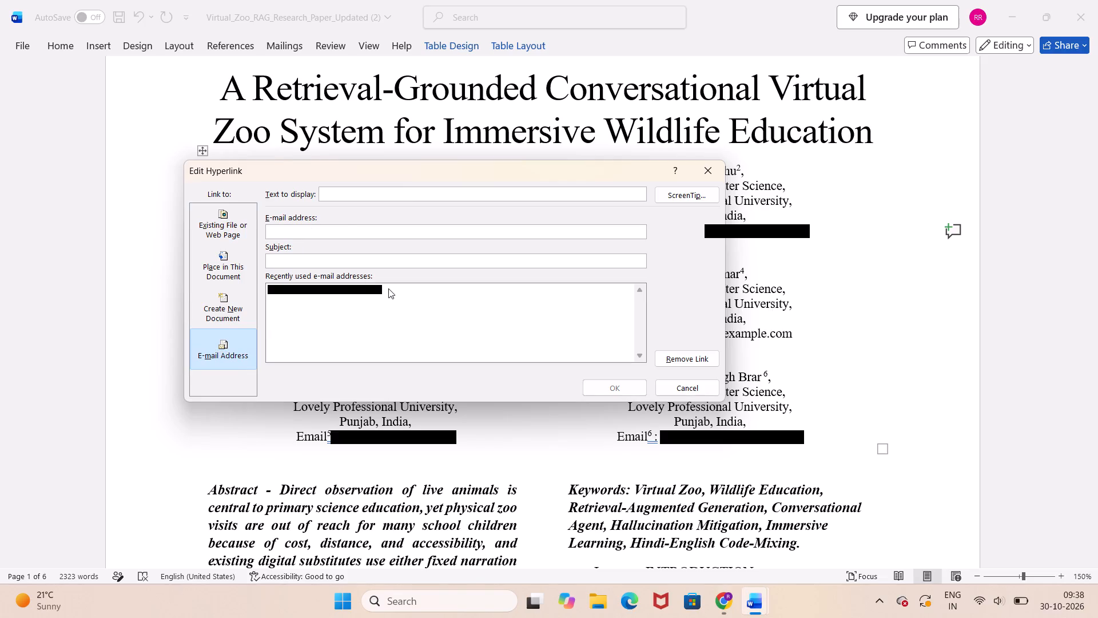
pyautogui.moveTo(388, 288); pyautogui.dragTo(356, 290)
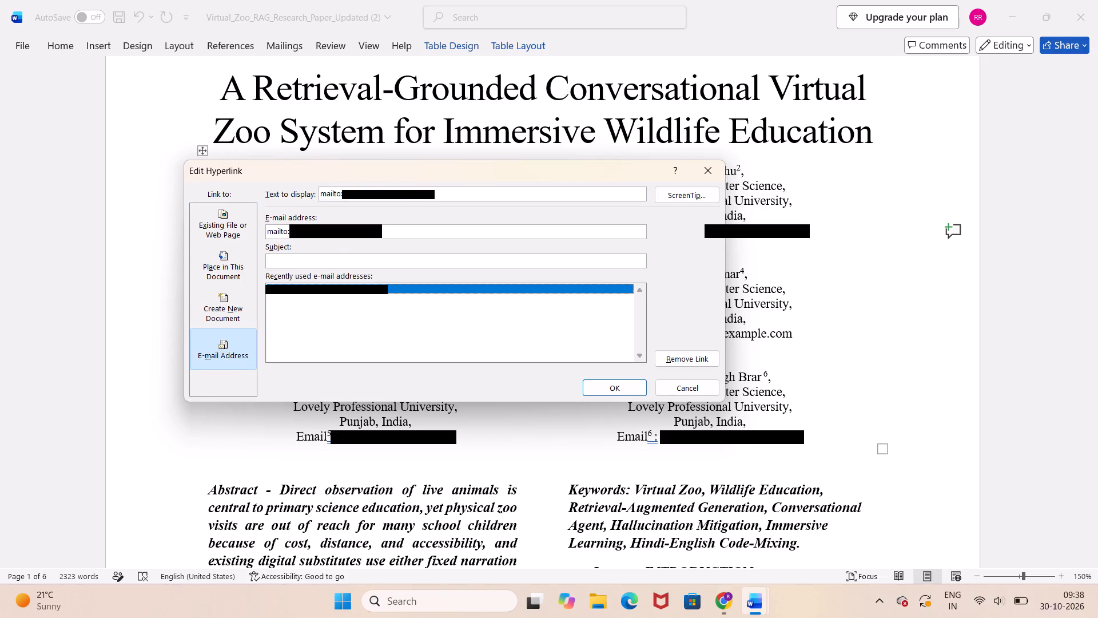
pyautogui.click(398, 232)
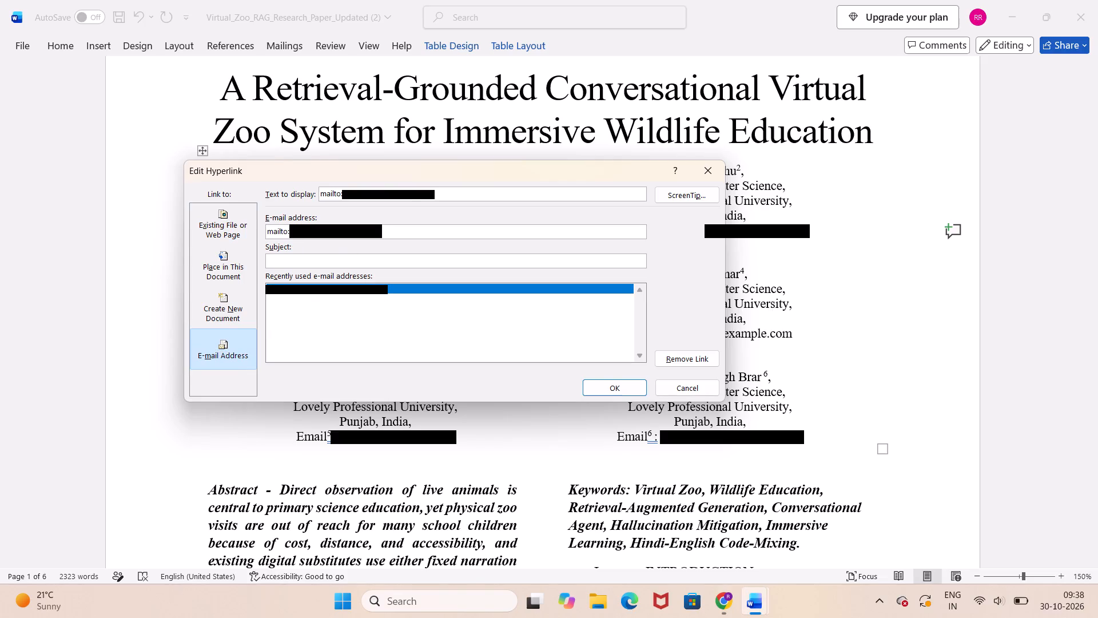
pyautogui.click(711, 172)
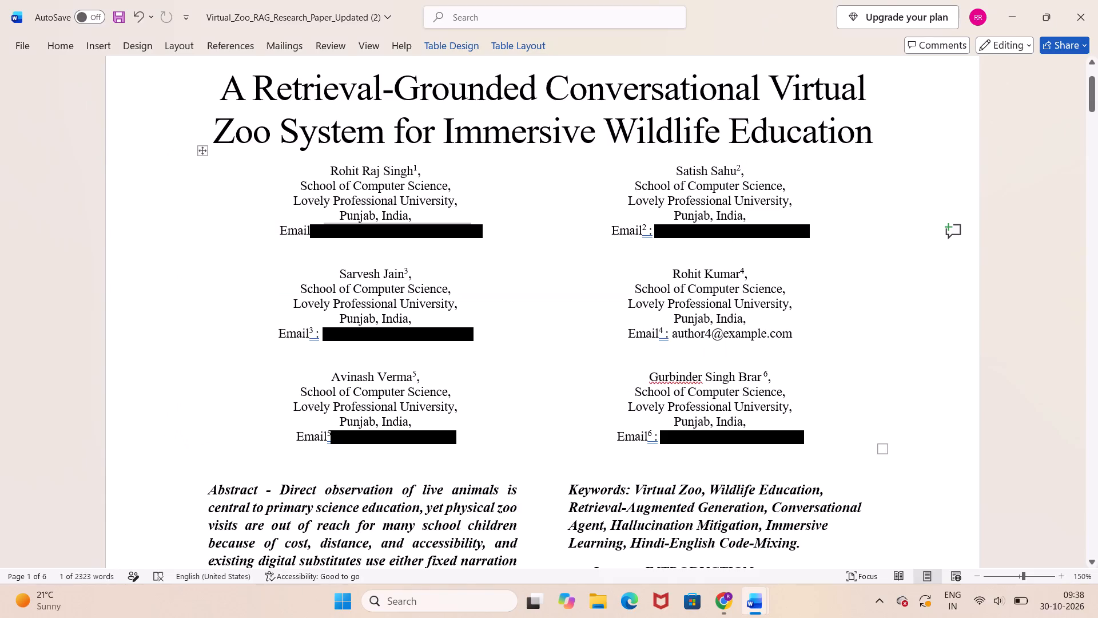
# Copy the first author's e-mail text and change its hyperlink to an e-mail address link with the copied address, displayed with the mailto: prefix.
pyautogui.hotkey('ctrl', 'c')
pyautogui.rightClick(444, 229)
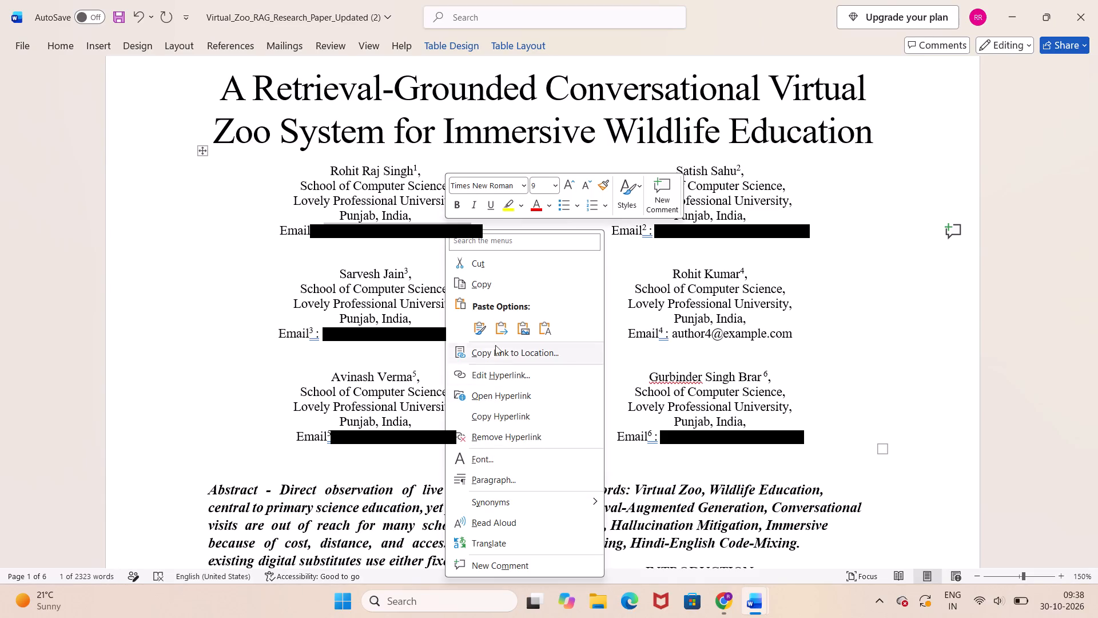
pyautogui.click(502, 381)
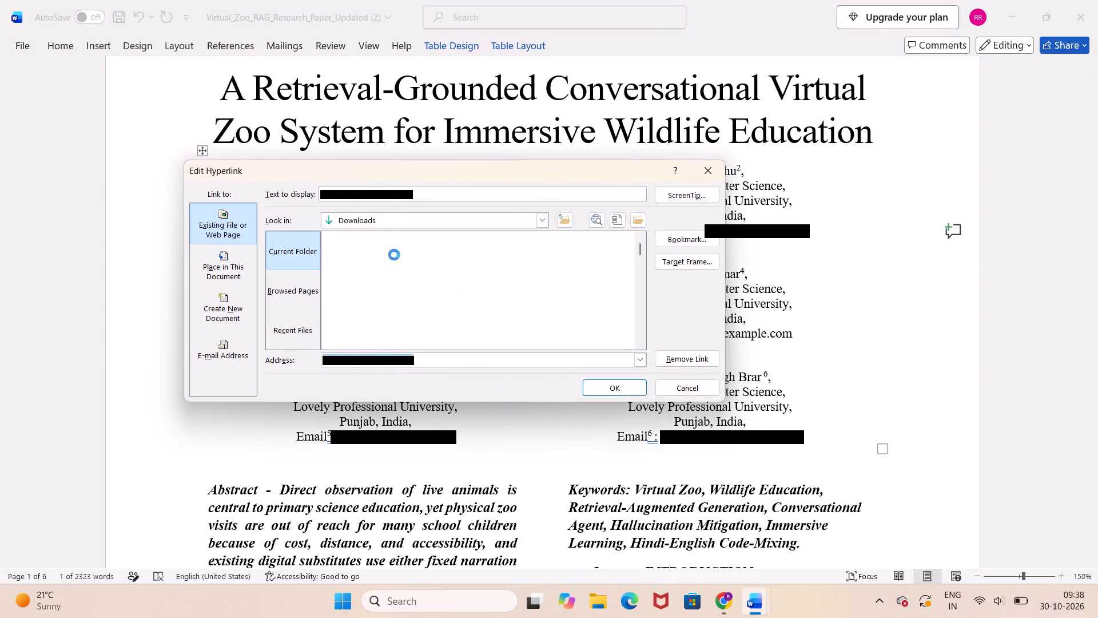
pyautogui.click(241, 359)
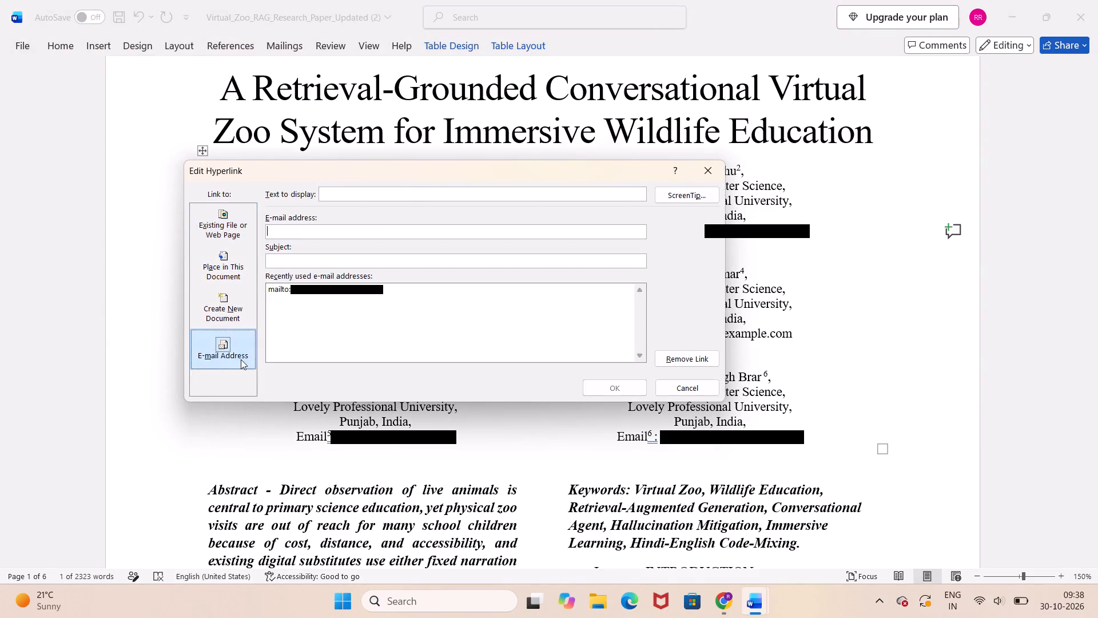
pyautogui.click(329, 227)
pyautogui.hotkey('ctrl', 'v')
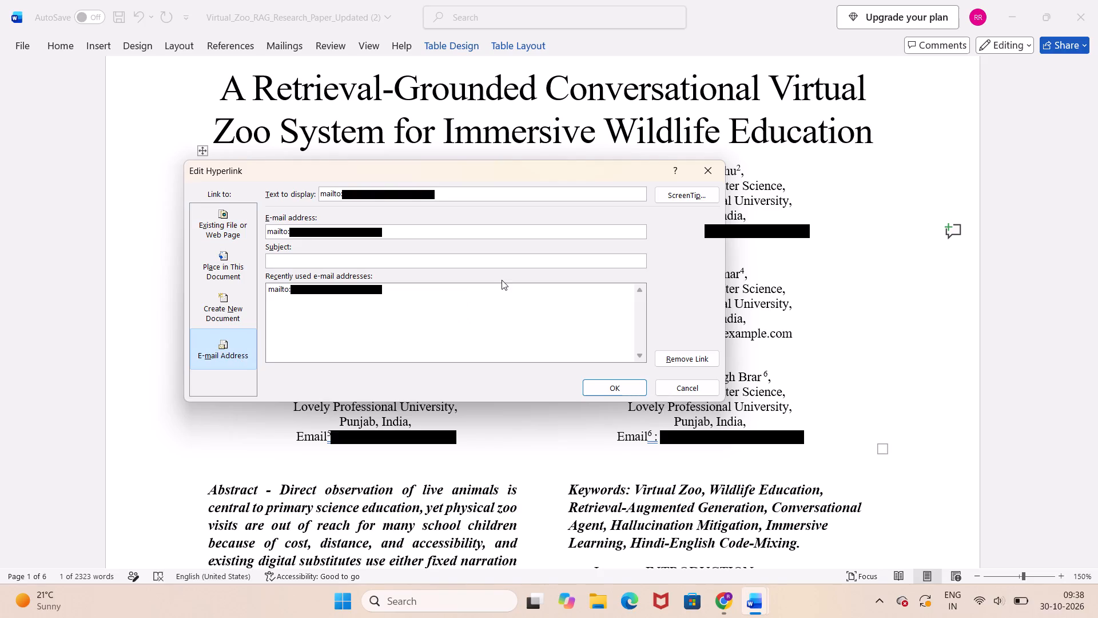
pyautogui.click(601, 390)
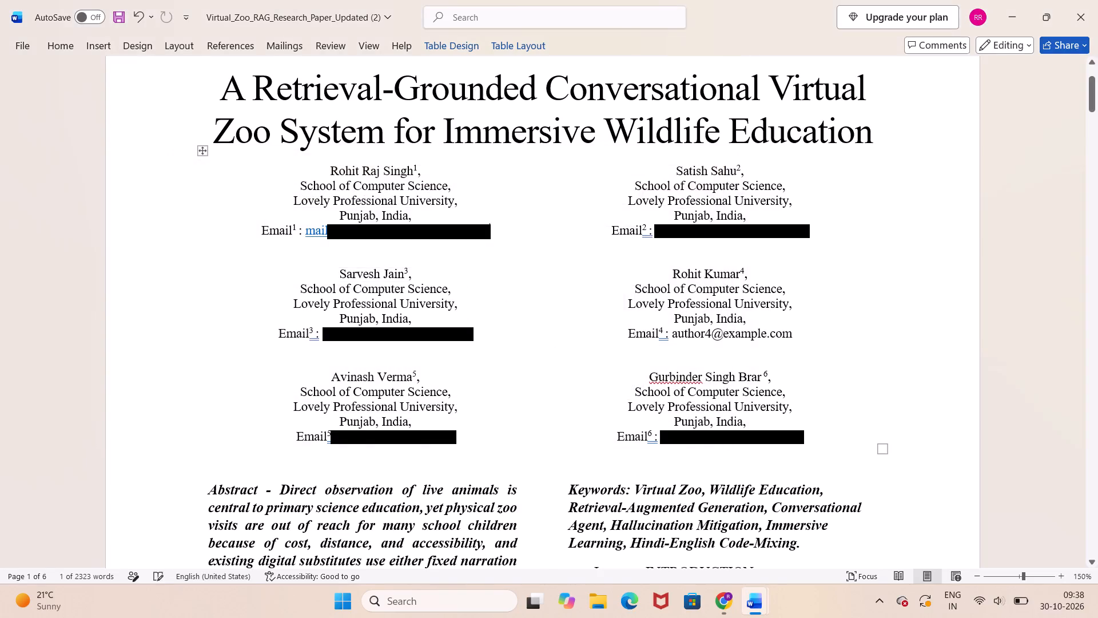
# Undo the last change to the first author's e-mail hyperlink.
pyautogui.hotkey('ctrl', 'z')
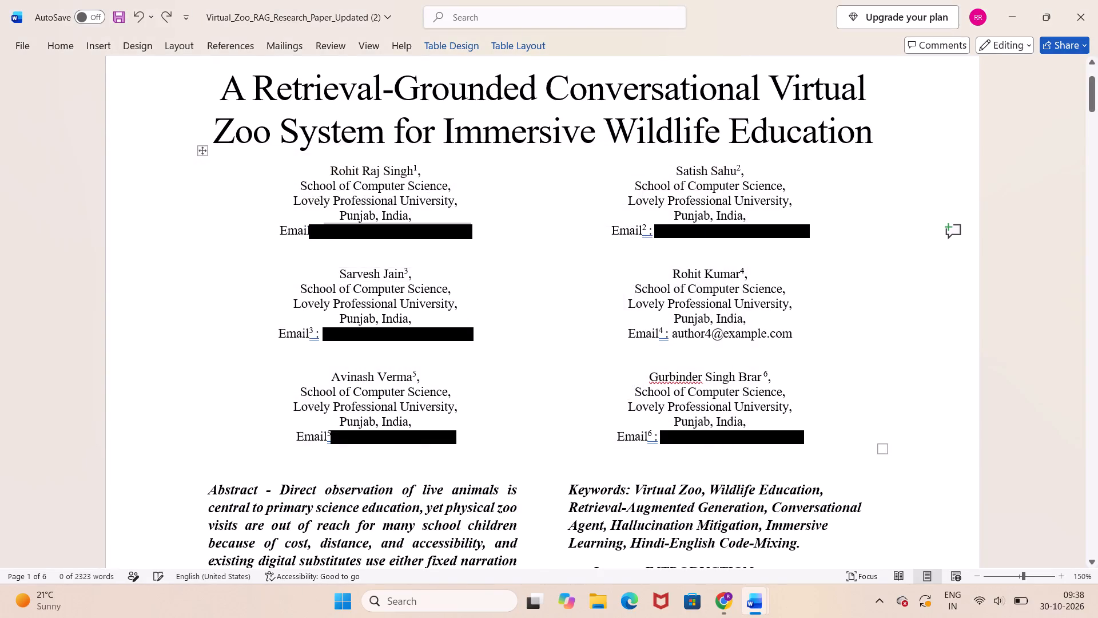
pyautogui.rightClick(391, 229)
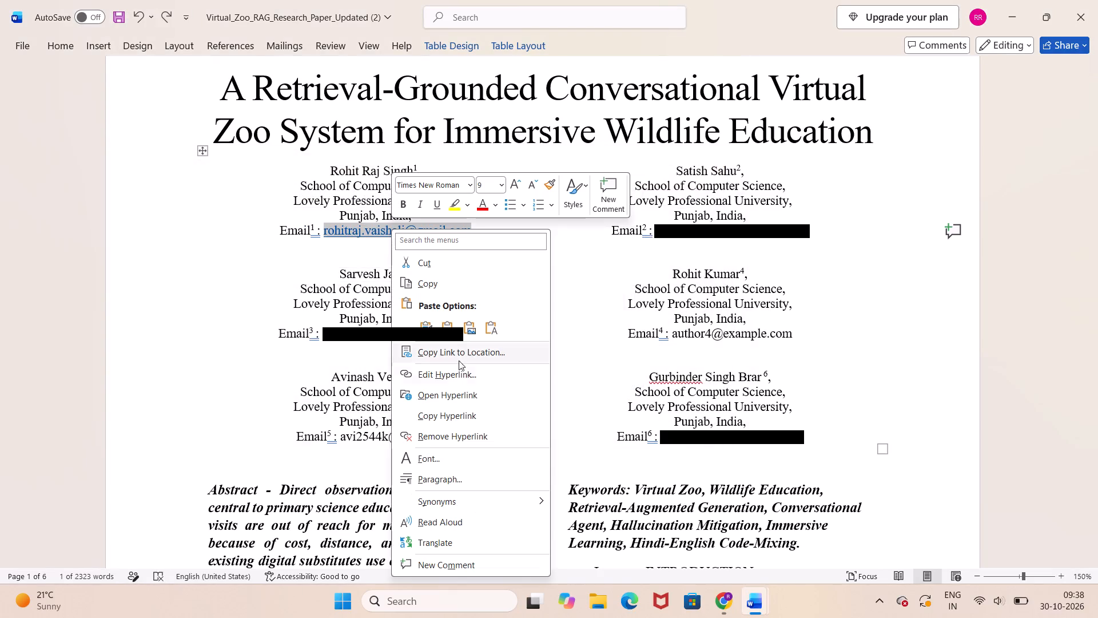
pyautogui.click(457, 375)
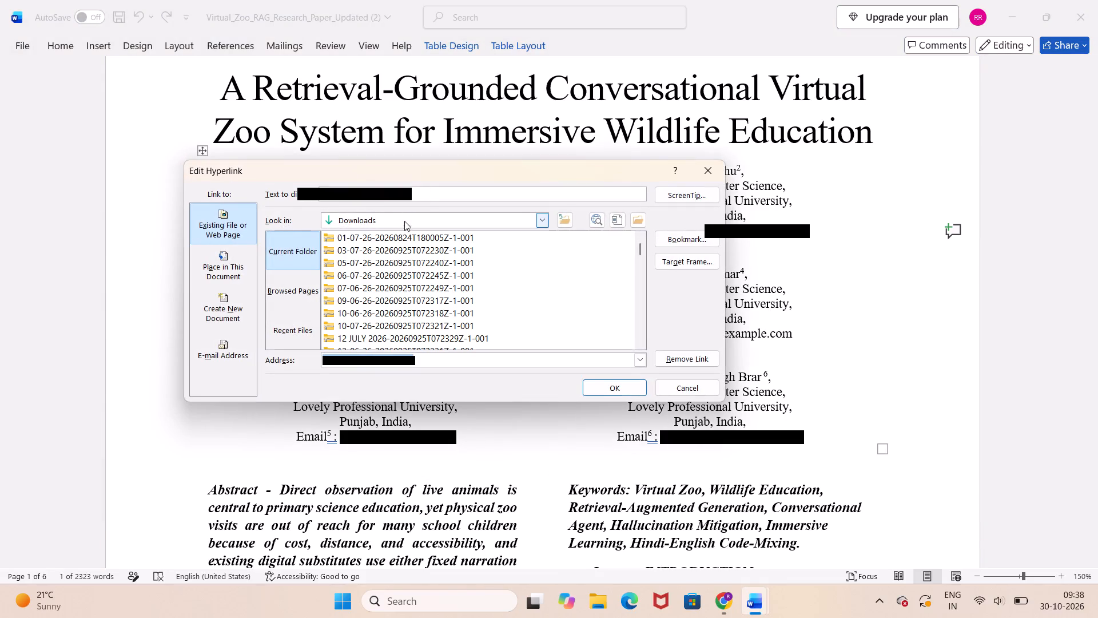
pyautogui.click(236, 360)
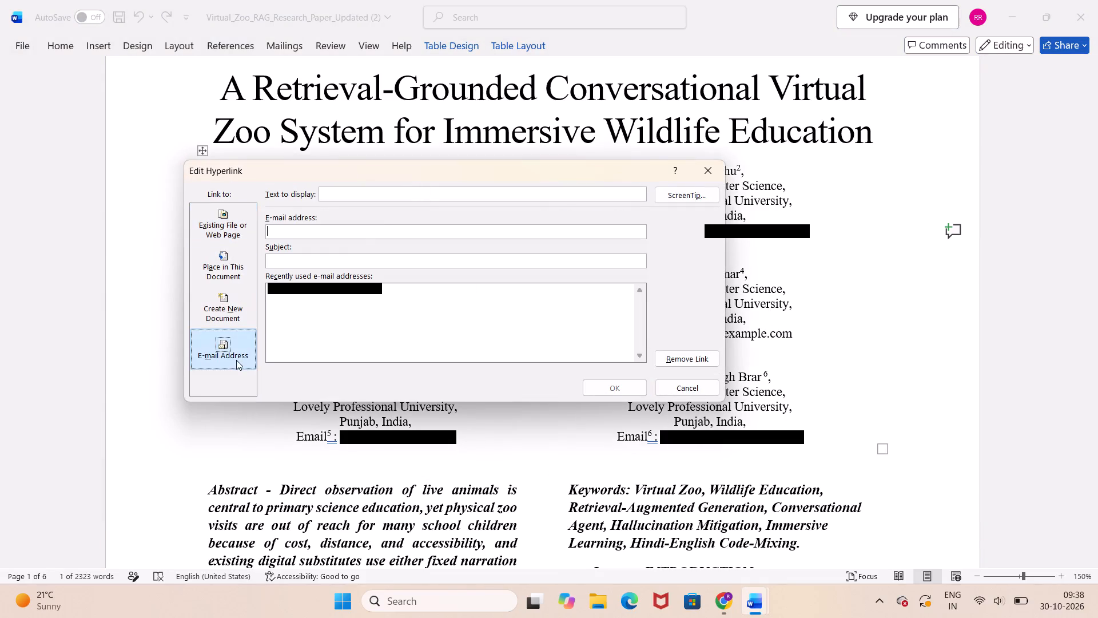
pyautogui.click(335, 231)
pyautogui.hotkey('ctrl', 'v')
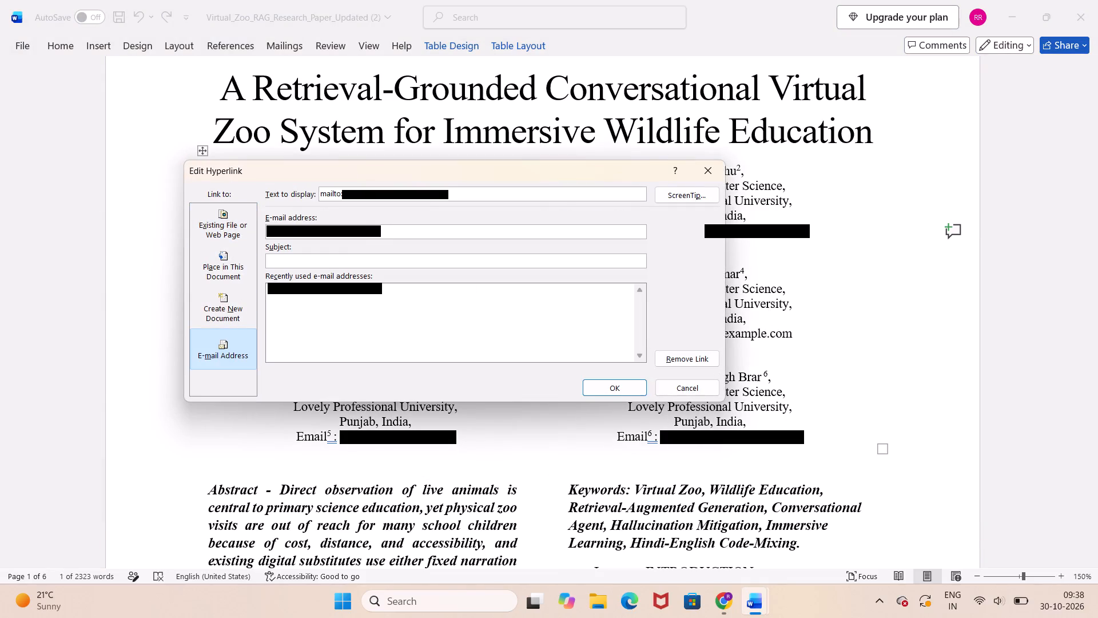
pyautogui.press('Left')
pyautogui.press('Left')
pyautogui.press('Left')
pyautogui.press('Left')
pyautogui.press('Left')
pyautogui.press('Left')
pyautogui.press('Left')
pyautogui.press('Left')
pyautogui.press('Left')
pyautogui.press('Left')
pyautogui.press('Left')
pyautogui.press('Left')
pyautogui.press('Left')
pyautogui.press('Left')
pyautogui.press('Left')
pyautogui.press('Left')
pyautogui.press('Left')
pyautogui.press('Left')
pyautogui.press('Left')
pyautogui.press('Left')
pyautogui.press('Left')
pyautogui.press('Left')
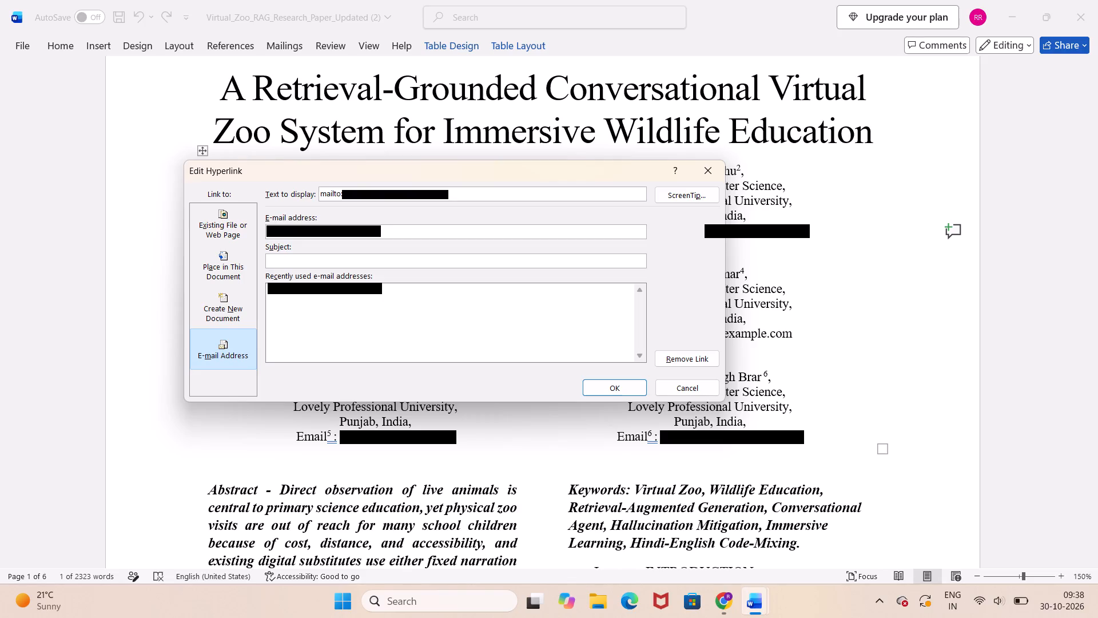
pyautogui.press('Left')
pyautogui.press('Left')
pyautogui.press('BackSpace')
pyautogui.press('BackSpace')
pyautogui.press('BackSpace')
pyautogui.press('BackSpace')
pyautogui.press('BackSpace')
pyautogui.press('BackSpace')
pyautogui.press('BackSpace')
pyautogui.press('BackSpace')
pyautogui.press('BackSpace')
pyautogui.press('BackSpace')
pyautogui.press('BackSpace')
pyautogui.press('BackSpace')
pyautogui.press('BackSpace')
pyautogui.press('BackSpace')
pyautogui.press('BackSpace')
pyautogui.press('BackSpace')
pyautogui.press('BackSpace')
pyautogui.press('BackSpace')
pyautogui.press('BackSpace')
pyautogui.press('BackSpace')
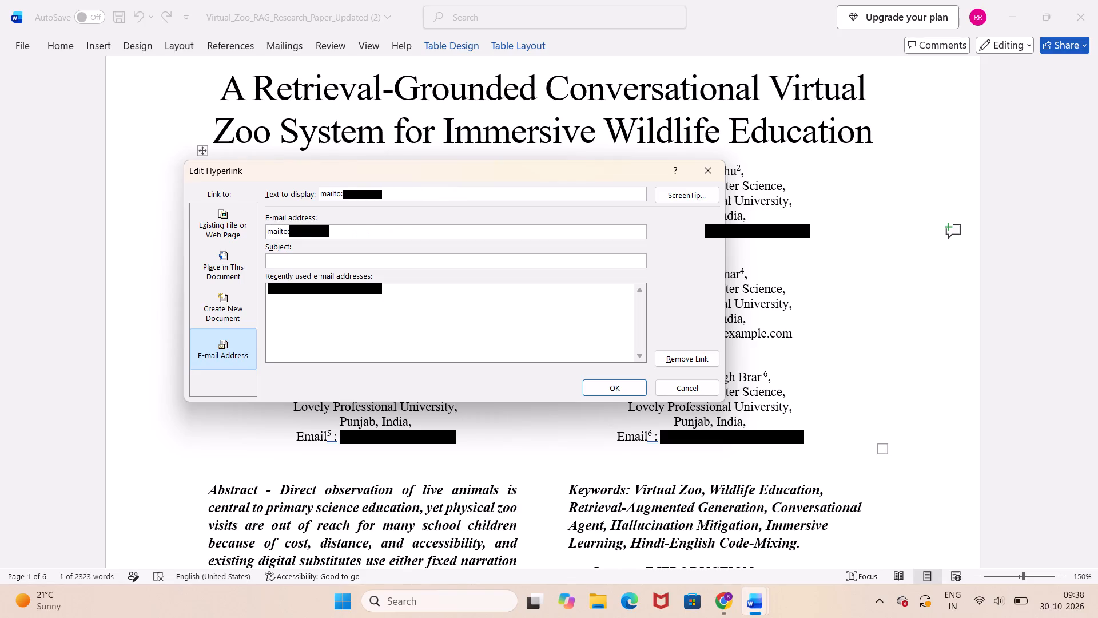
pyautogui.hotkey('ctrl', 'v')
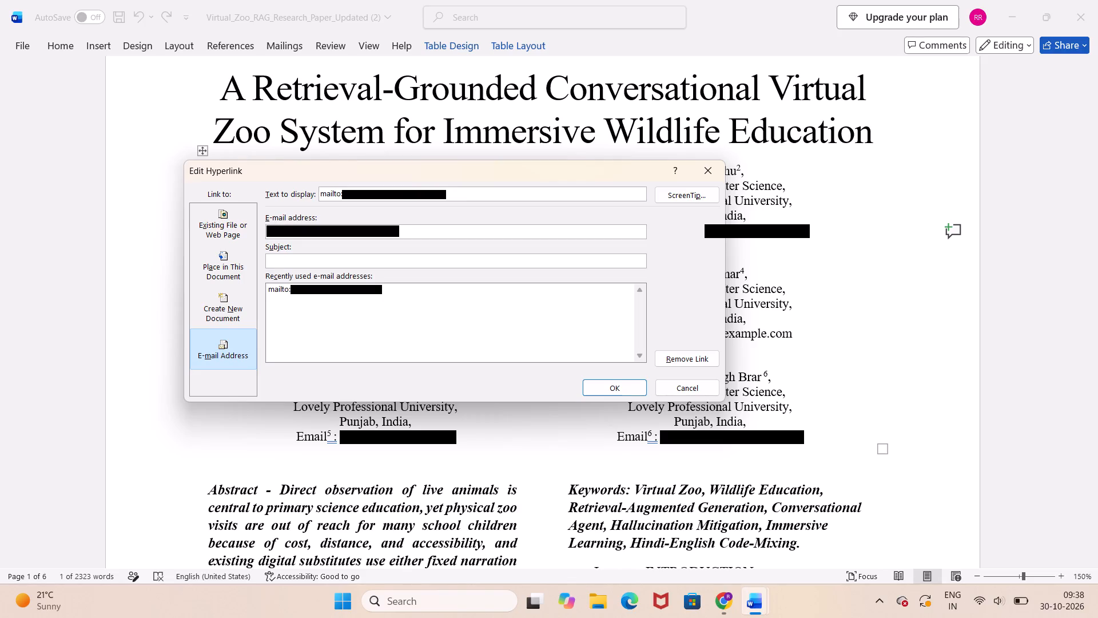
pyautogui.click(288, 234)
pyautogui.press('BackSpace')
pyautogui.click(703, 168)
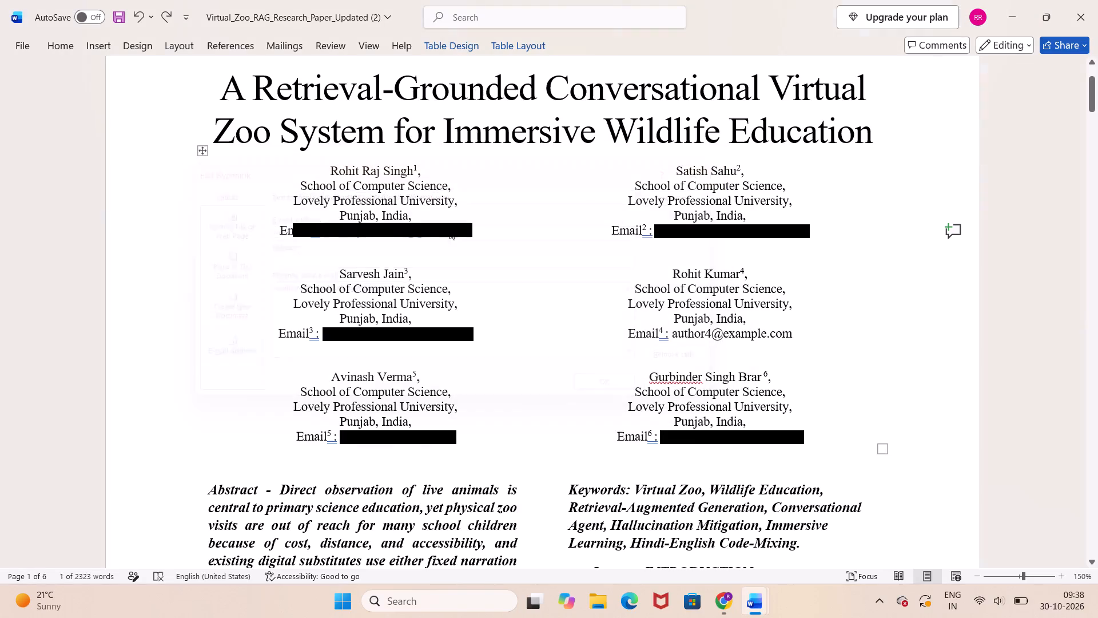
# Remove the hyperlinks from the first and second authors' e-mail addresses.
pyautogui.rightClick(375, 233)
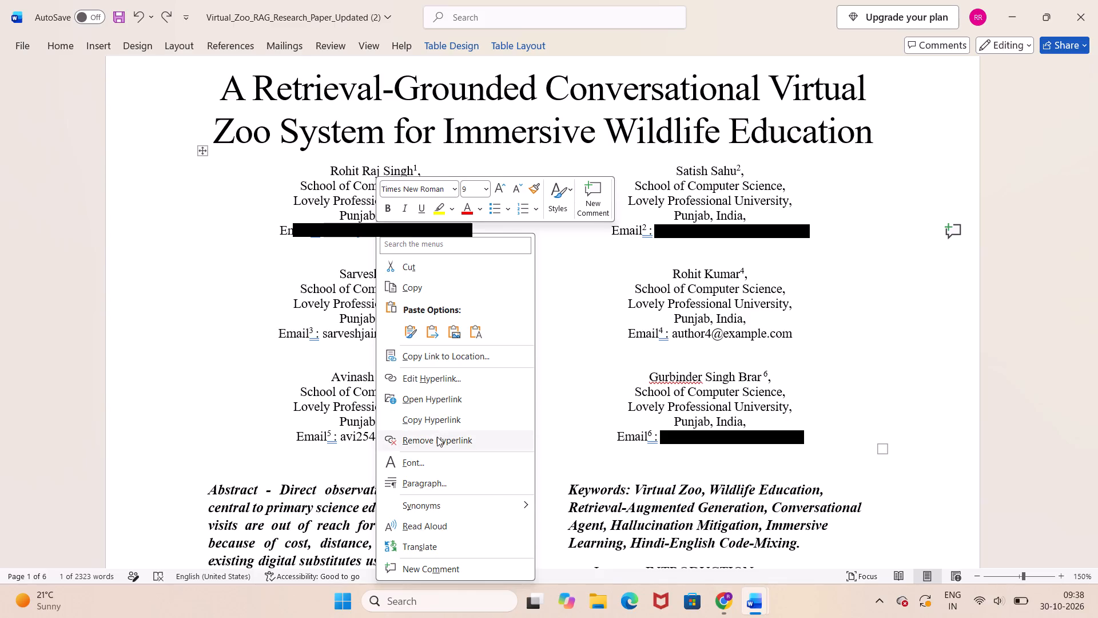
pyautogui.click(437, 437)
pyautogui.rightClick(705, 233)
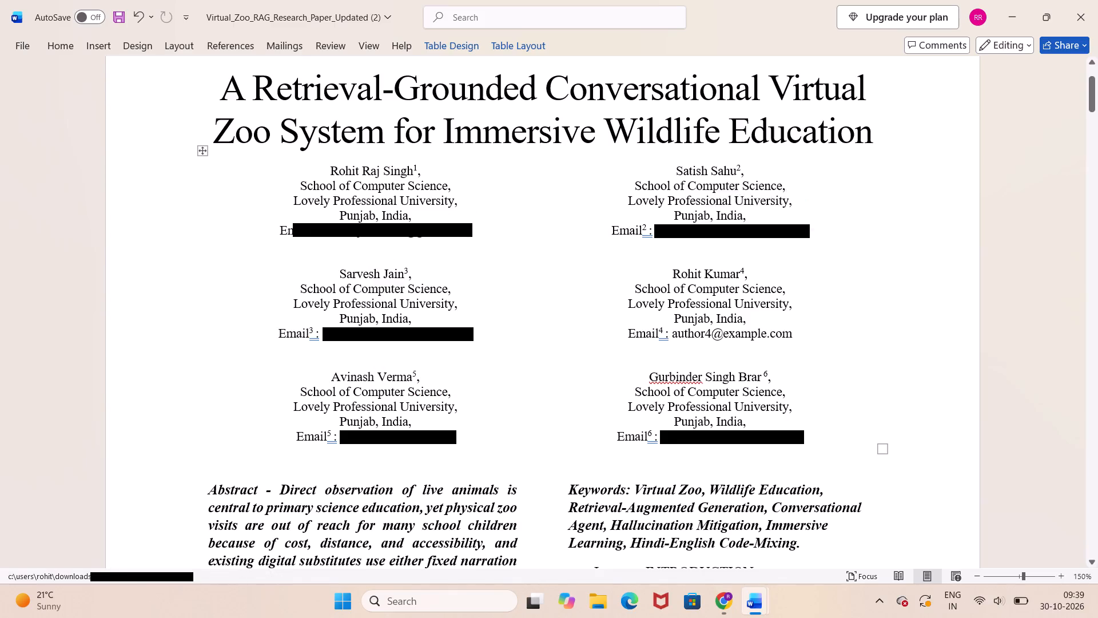
pyautogui.click(769, 444)
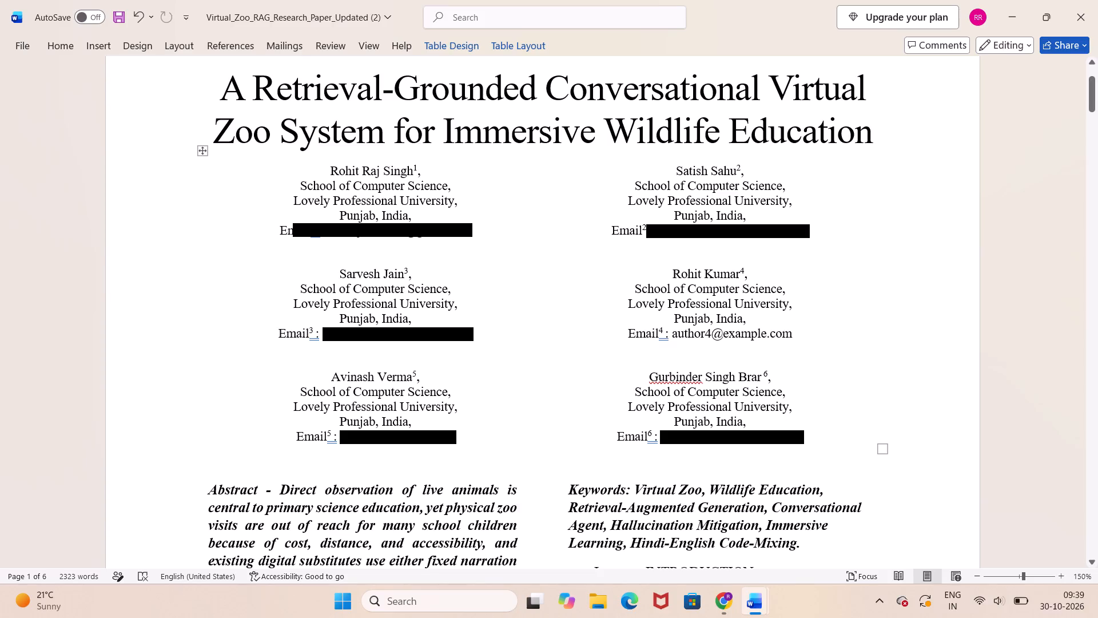
# Examine the author e-mail lines in the milk contamination review document, and return to the Virtual Zoo paper.
pyautogui.moveTo(472, 233); pyautogui.dragTo(373, 232)
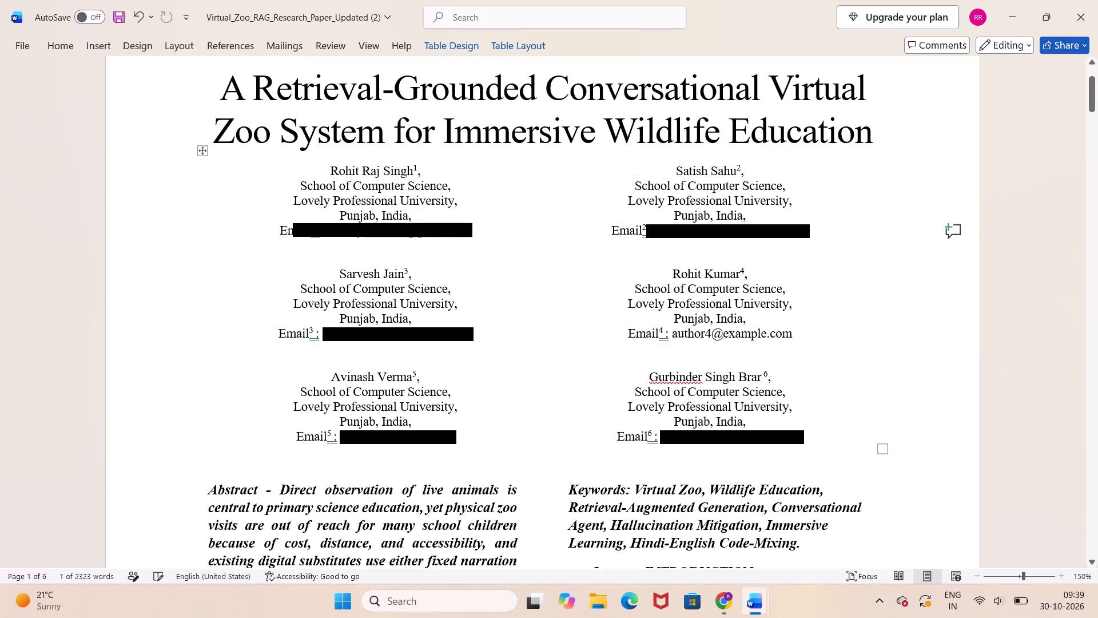
pyautogui.click(815, 542)
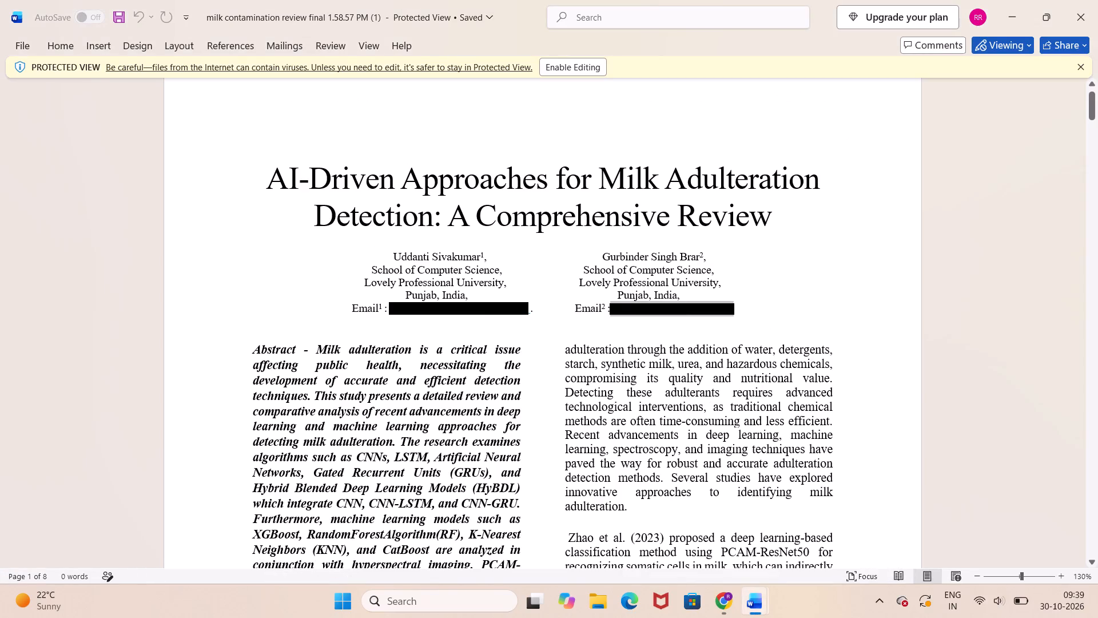
pyautogui.click(598, 425)
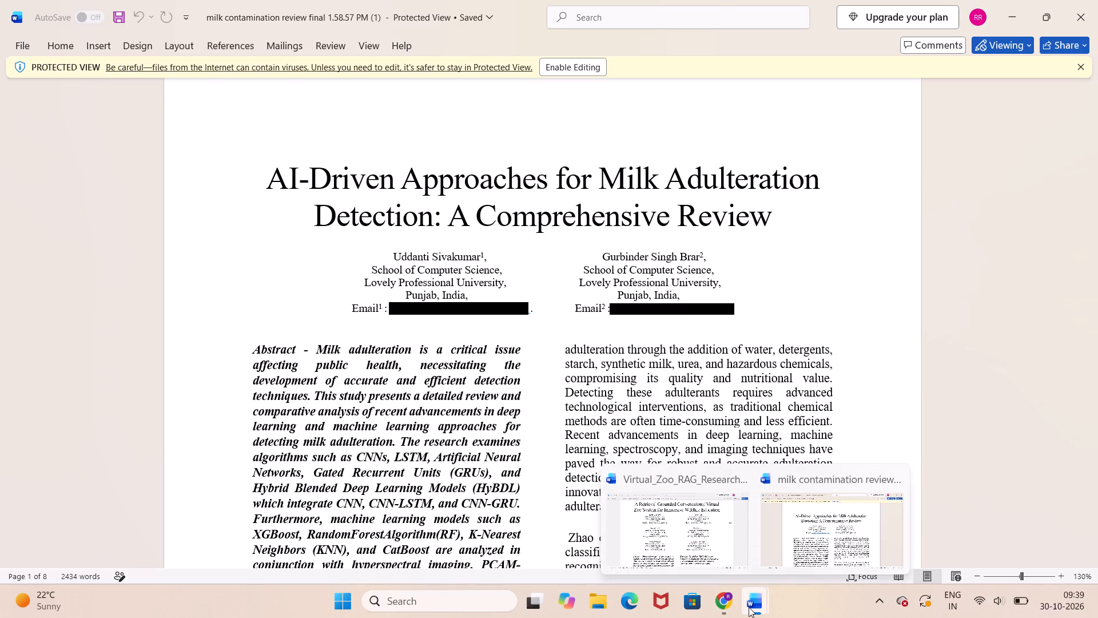
pyautogui.click(685, 550)
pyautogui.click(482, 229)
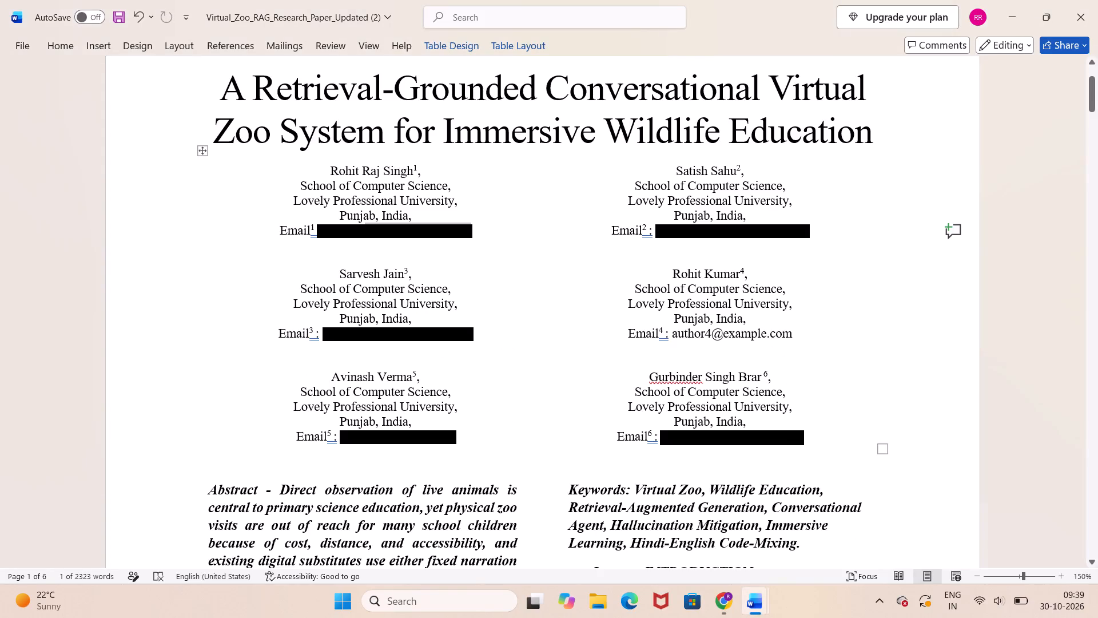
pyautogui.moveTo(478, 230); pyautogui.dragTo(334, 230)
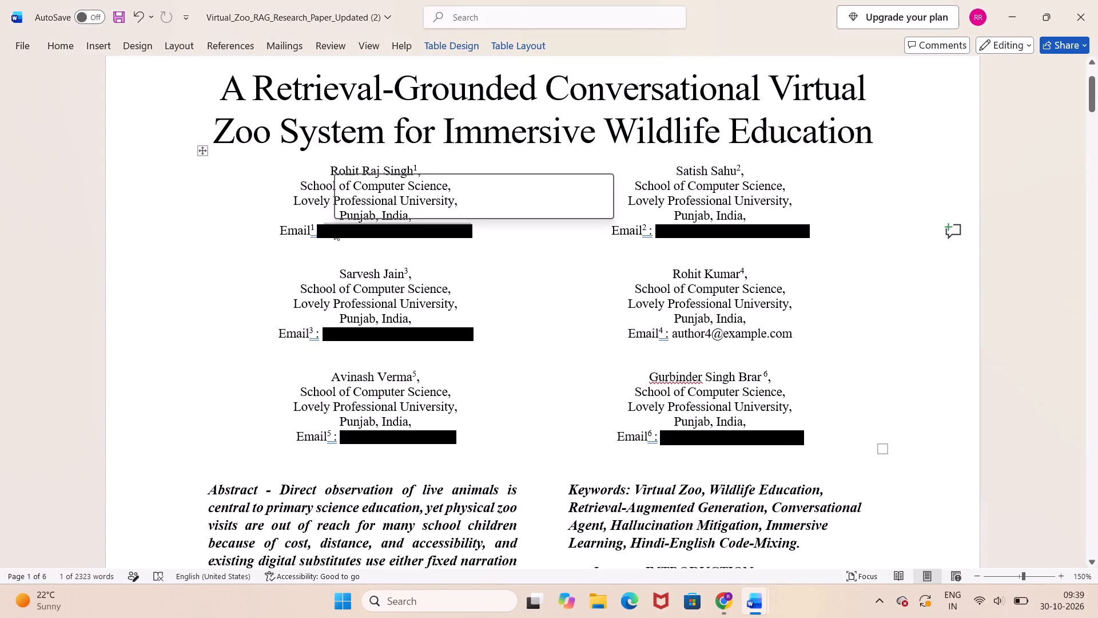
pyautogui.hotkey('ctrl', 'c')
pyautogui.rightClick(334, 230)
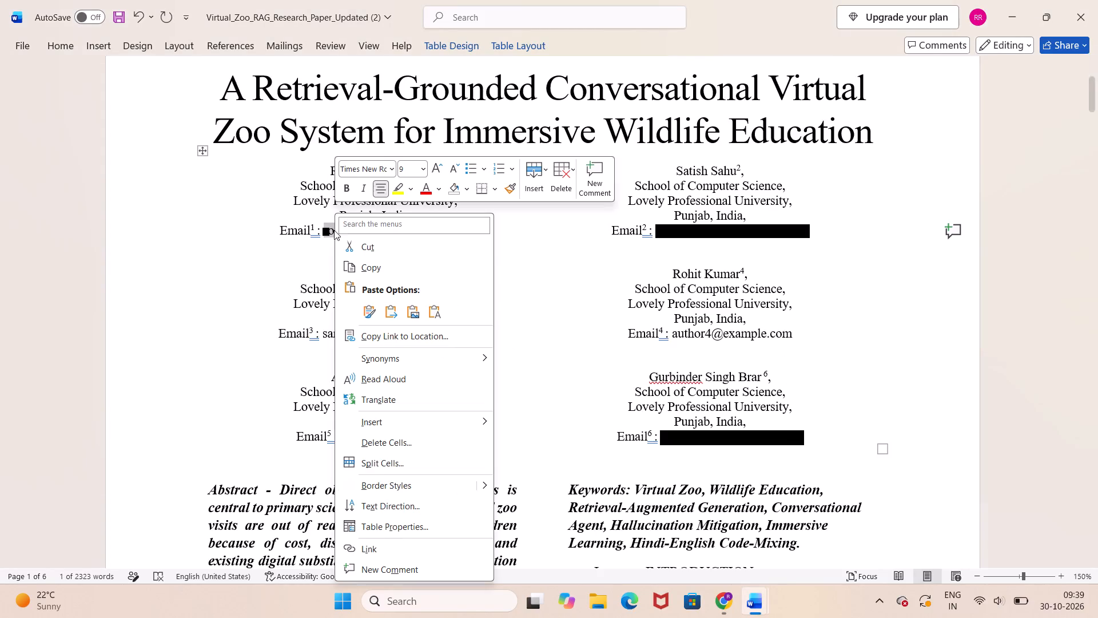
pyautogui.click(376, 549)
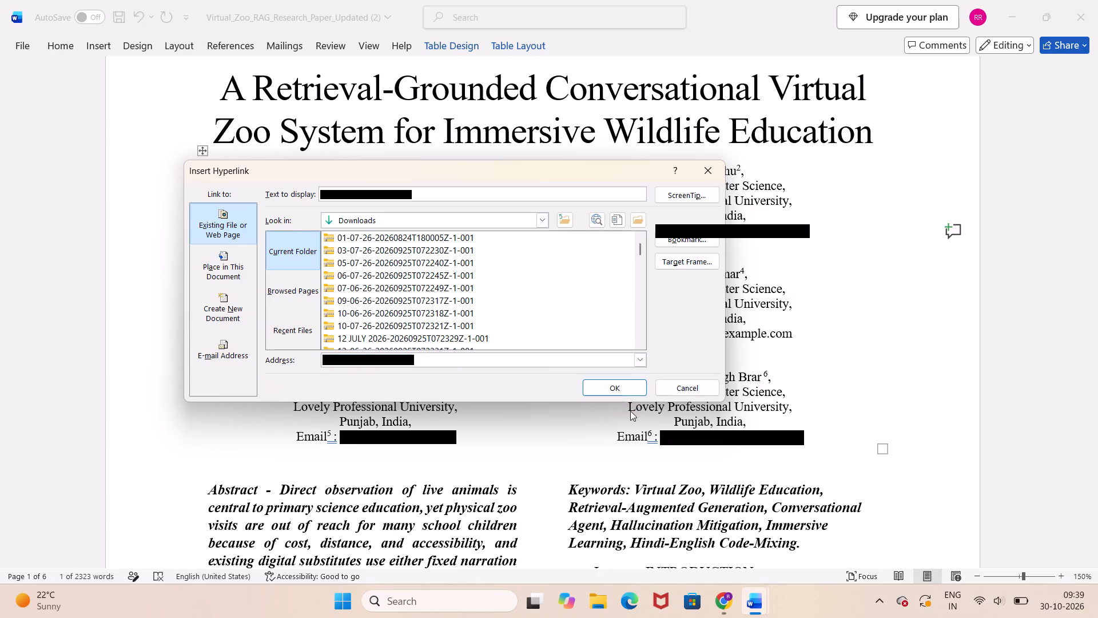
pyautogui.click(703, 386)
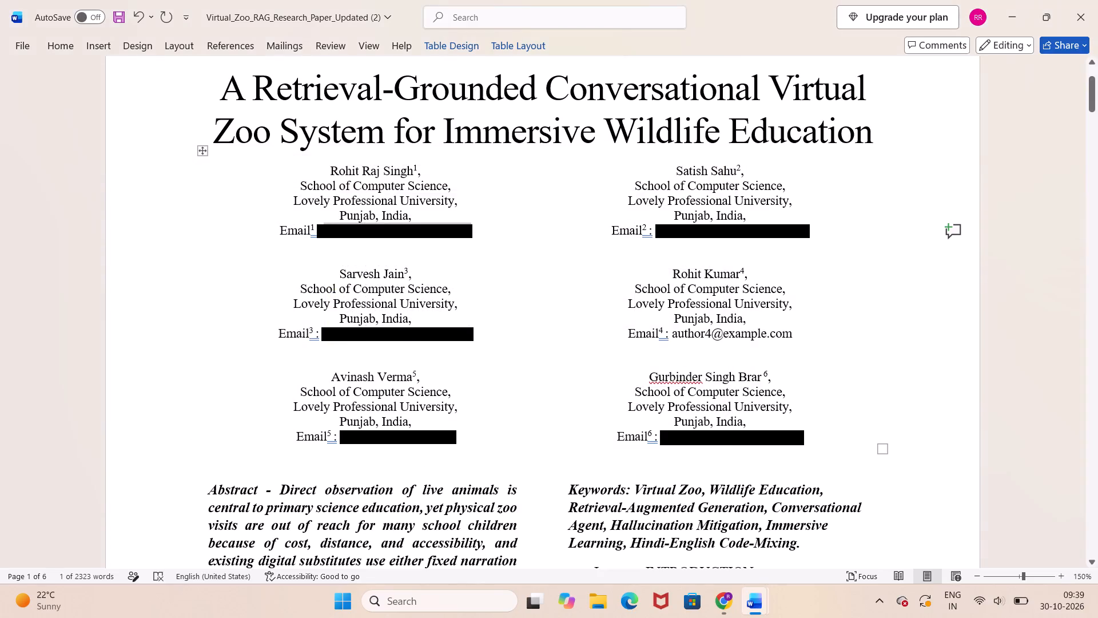
# Add a space after the first author's e-mail address and after the second author's.
pyautogui.click(473, 225)
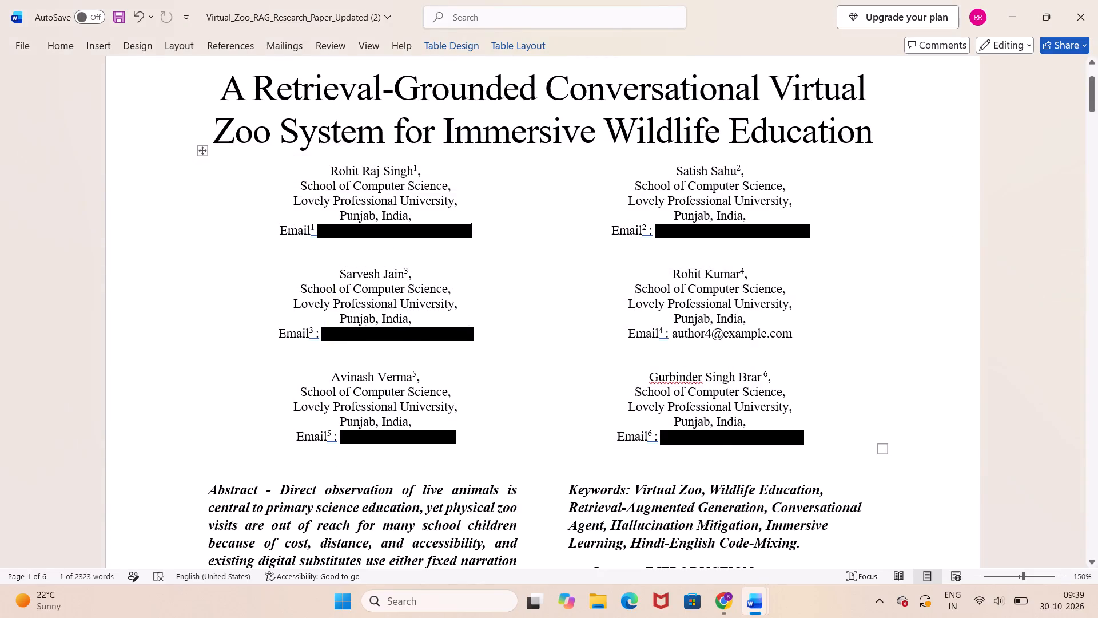
pyautogui.press('space')
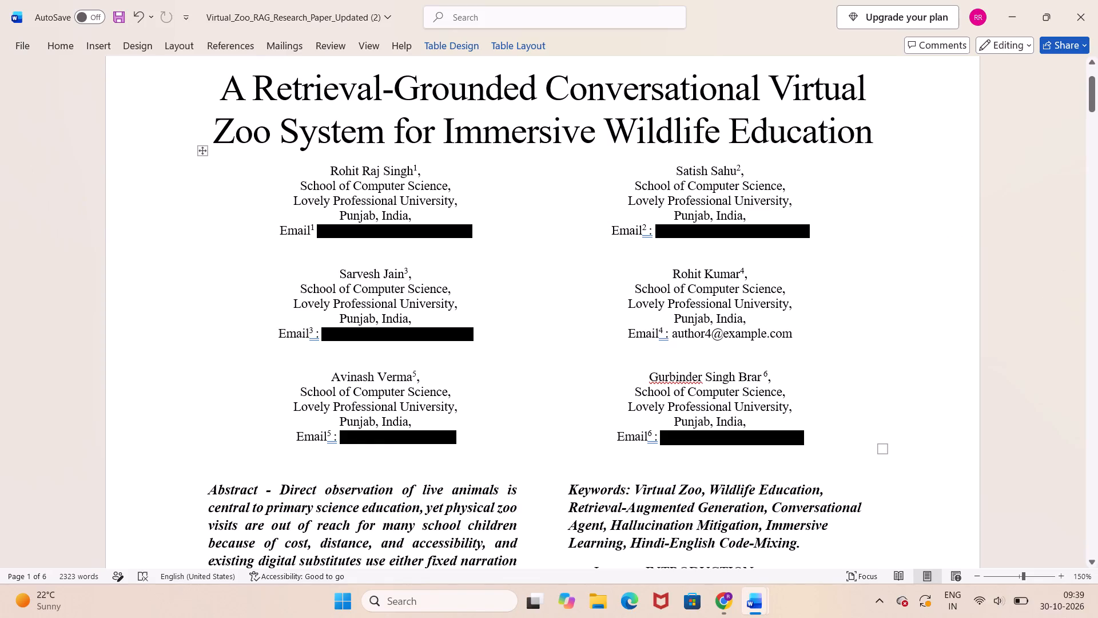
pyautogui.click(813, 236)
pyautogui.press('space')
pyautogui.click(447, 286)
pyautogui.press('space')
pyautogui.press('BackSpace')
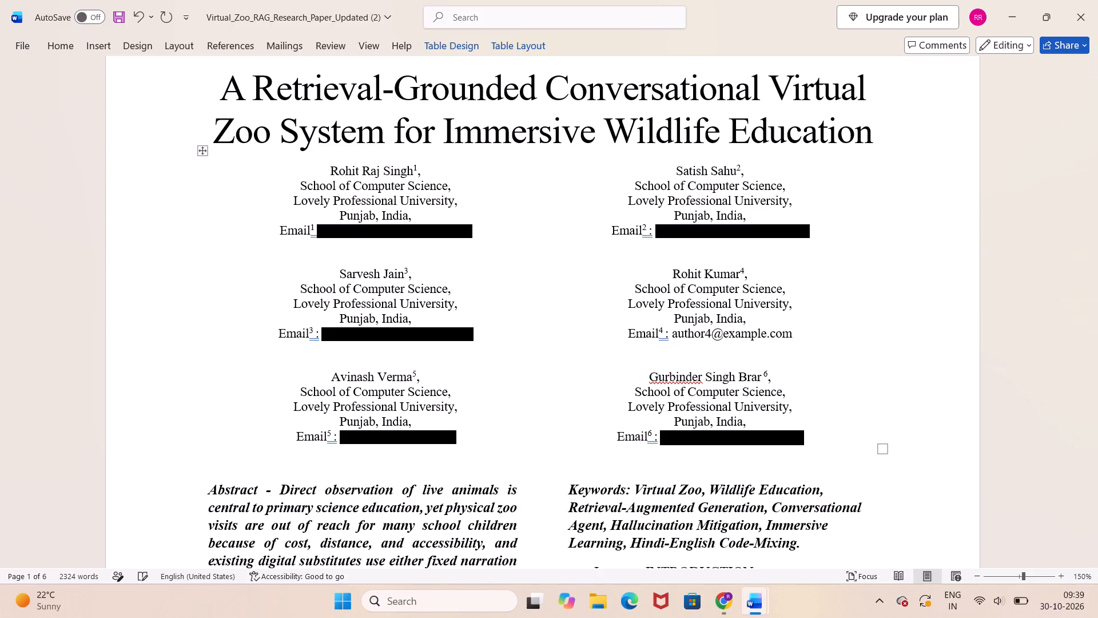
# Add a space after the e-mail addresses of the third, fourth, fifth and sixth authors.
pyautogui.click(472, 332)
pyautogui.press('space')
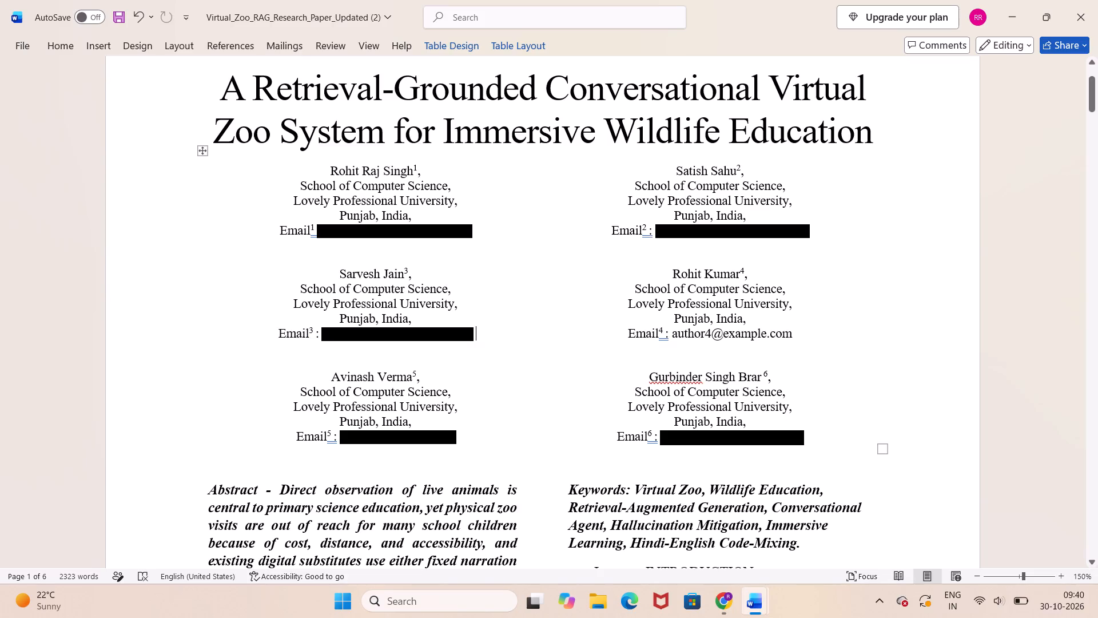
pyautogui.click(795, 335)
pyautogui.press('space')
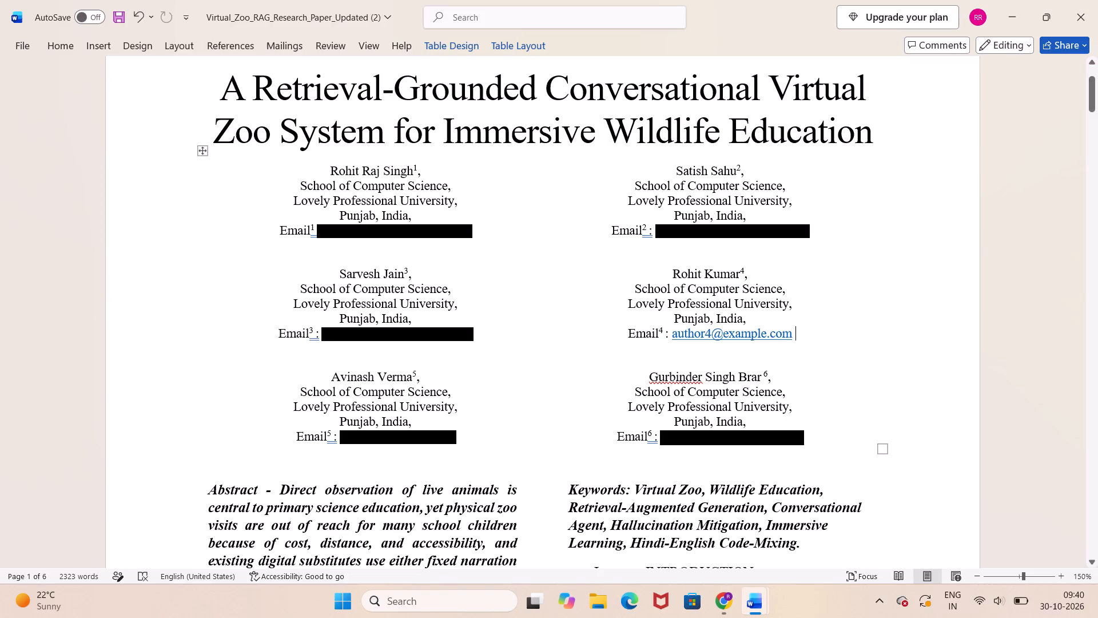
pyautogui.click(458, 441)
pyautogui.click(467, 436)
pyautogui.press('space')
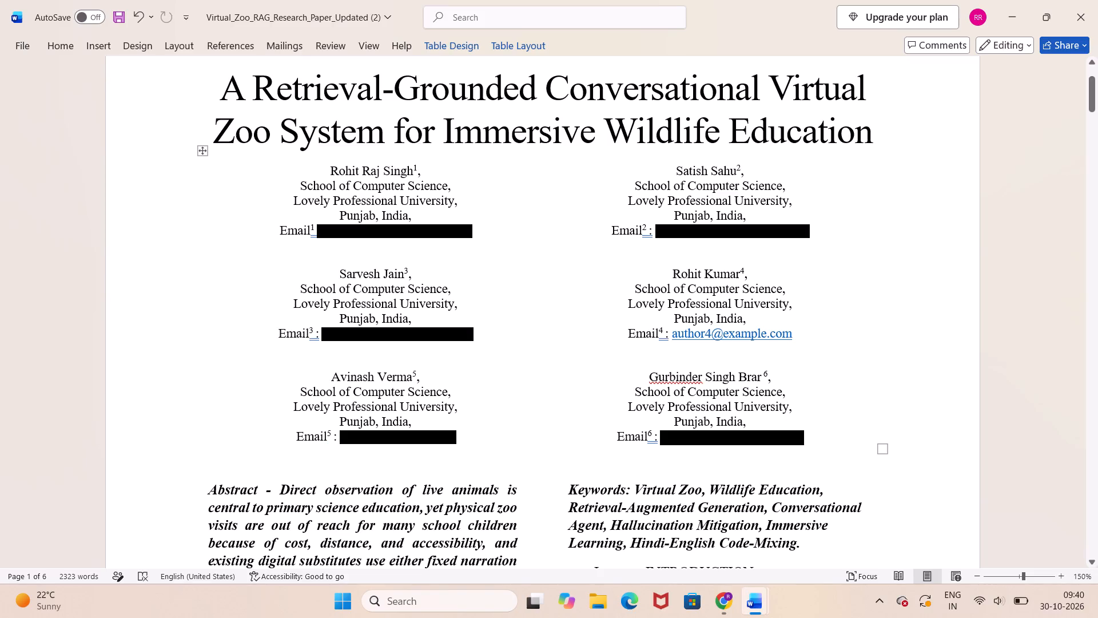
pyautogui.click(815, 436)
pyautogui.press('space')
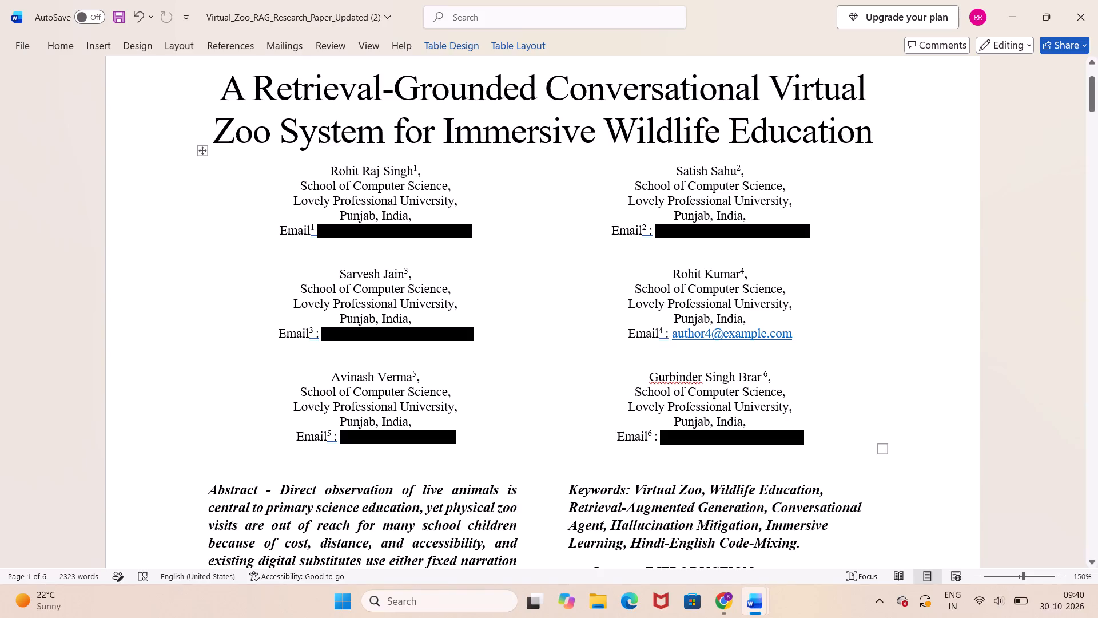
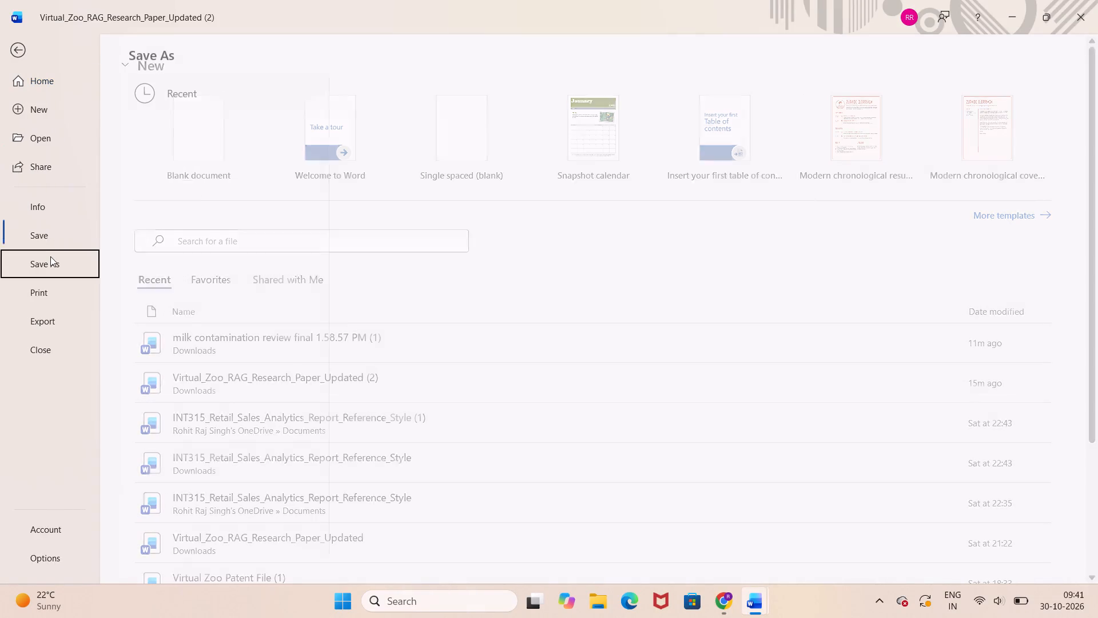
# Save the Virtual Zoo paper as a Word document in this PC's Downloads folder.
pyautogui.click(221, 319)
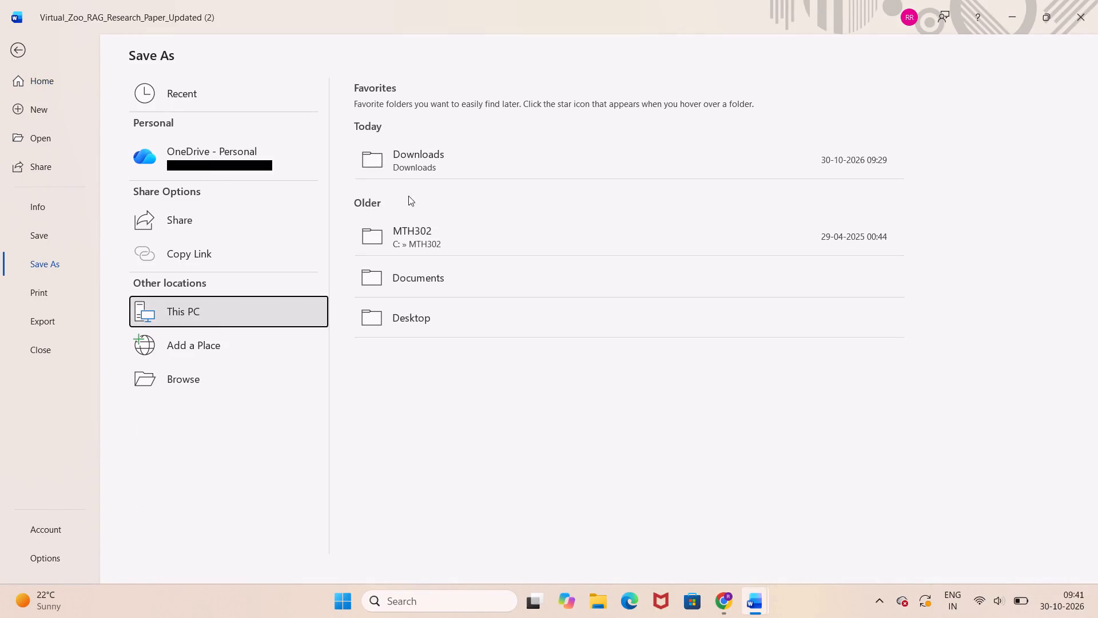
pyautogui.click(425, 168)
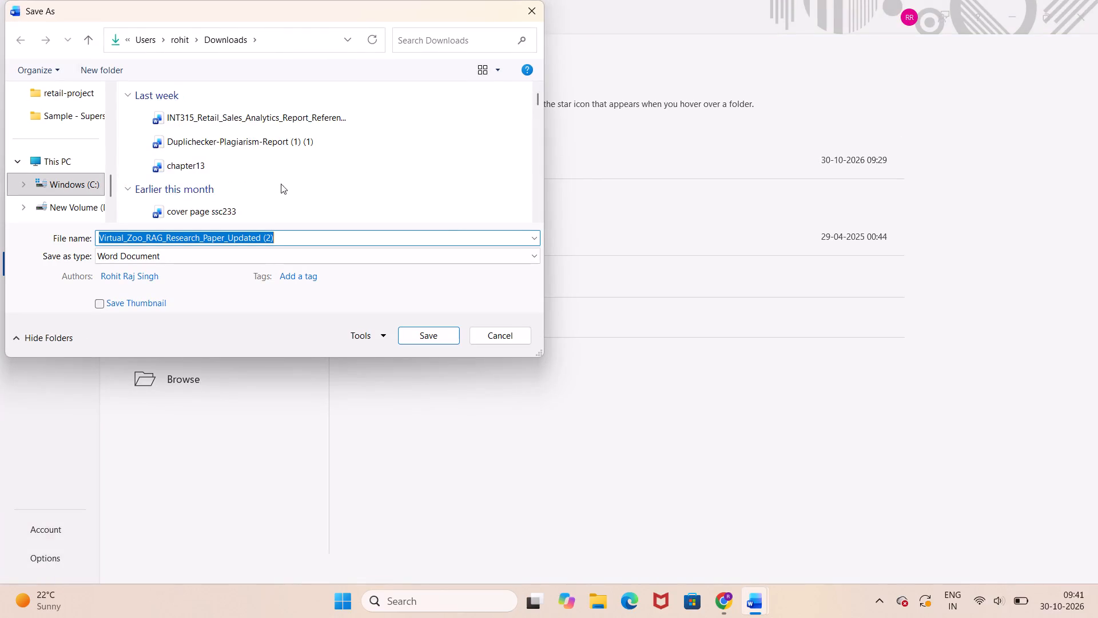
# Choose PDF as the file format for saving Virtual_Zoo_RAG_Research_Paper_Updated (2) in the Downloads folder, and reopen the format choices.
pyautogui.click(297, 236)
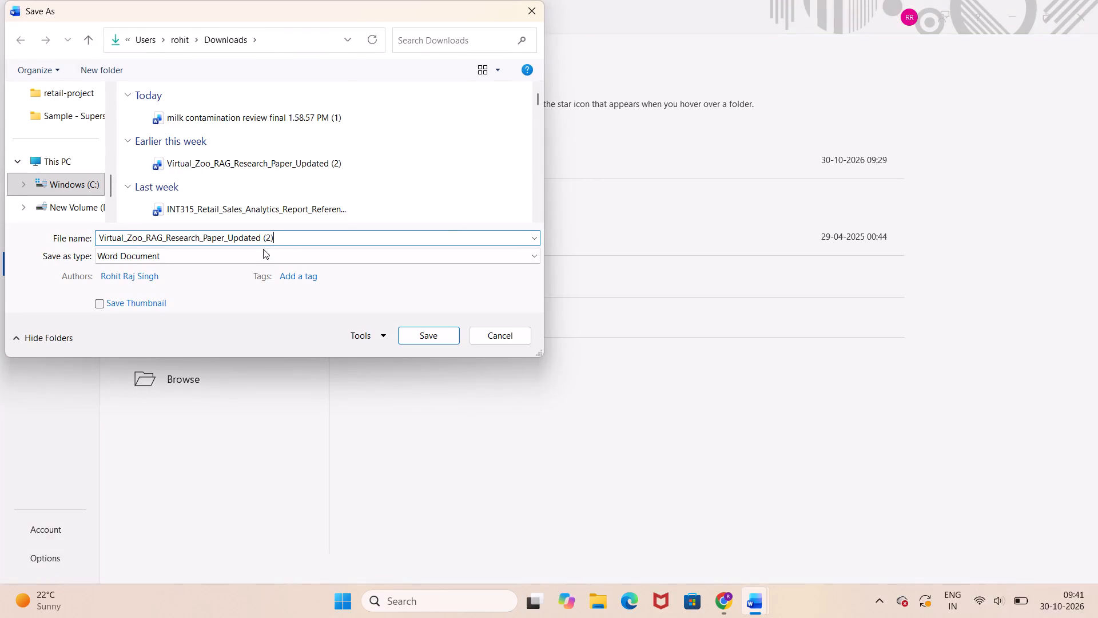
pyautogui.click(246, 252)
pyautogui.click(254, 253)
pyautogui.click(254, 253)
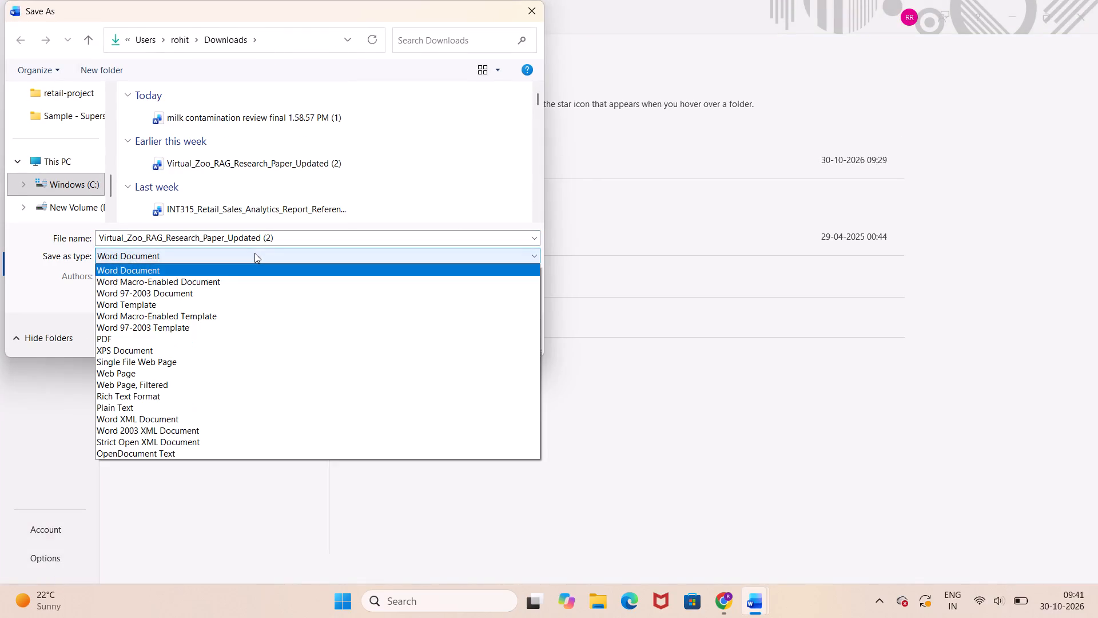
pyautogui.click(238, 335)
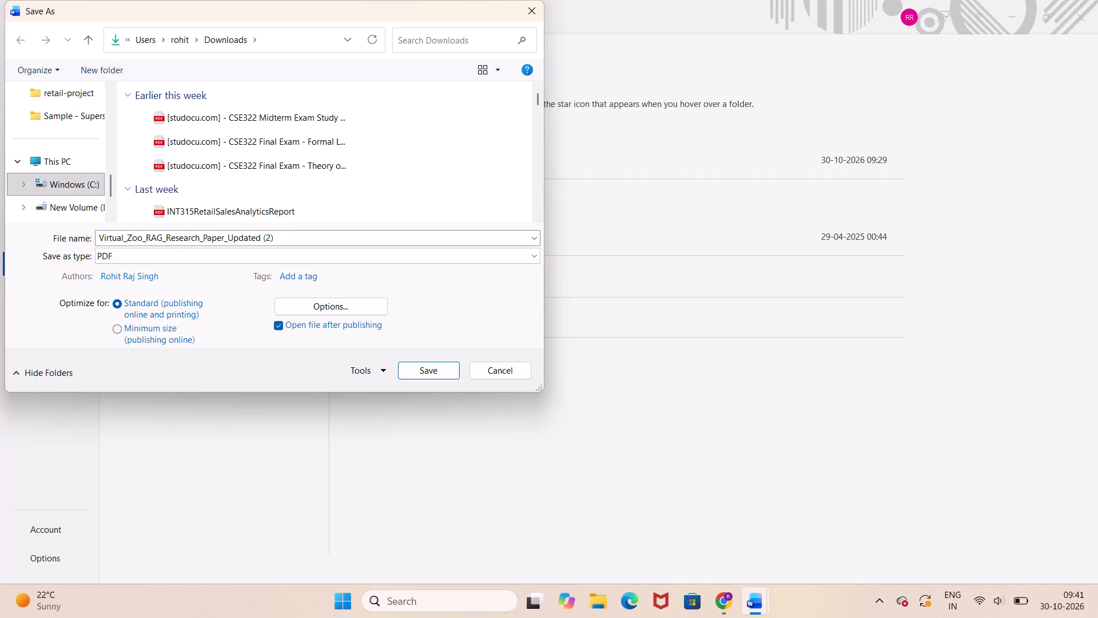
pyautogui.click(229, 260)
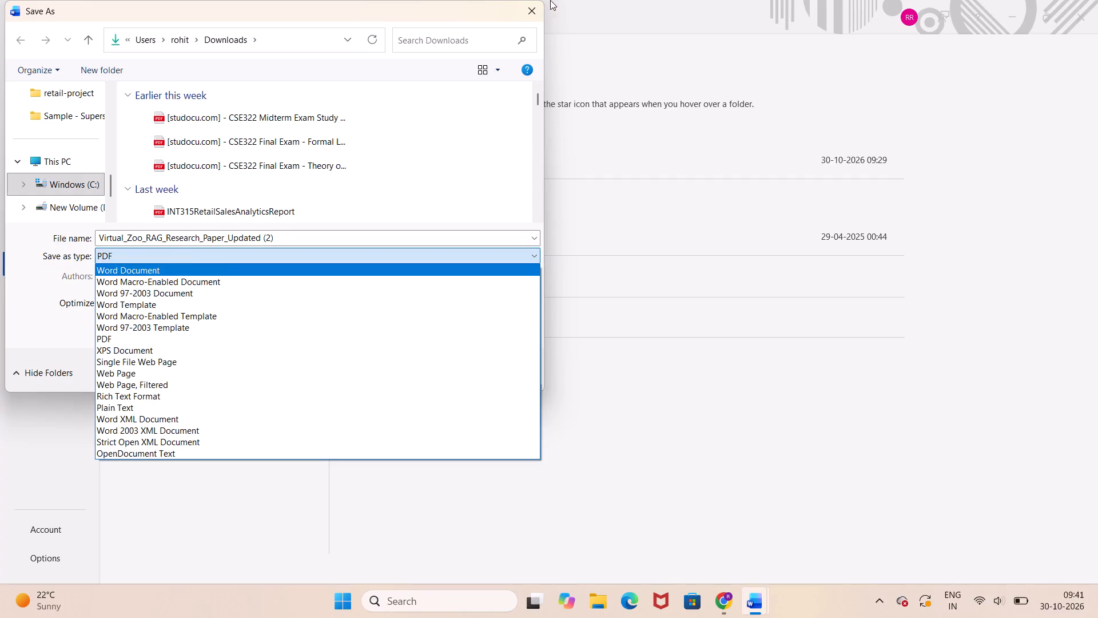
# Abandon the PDF save and save the paper in the Downloads folder as a Word Document named Virtual_Zoo_RAG_Research_Paper_Updated.
pyautogui.click(534, 17)
pyautogui.click(534, 17)
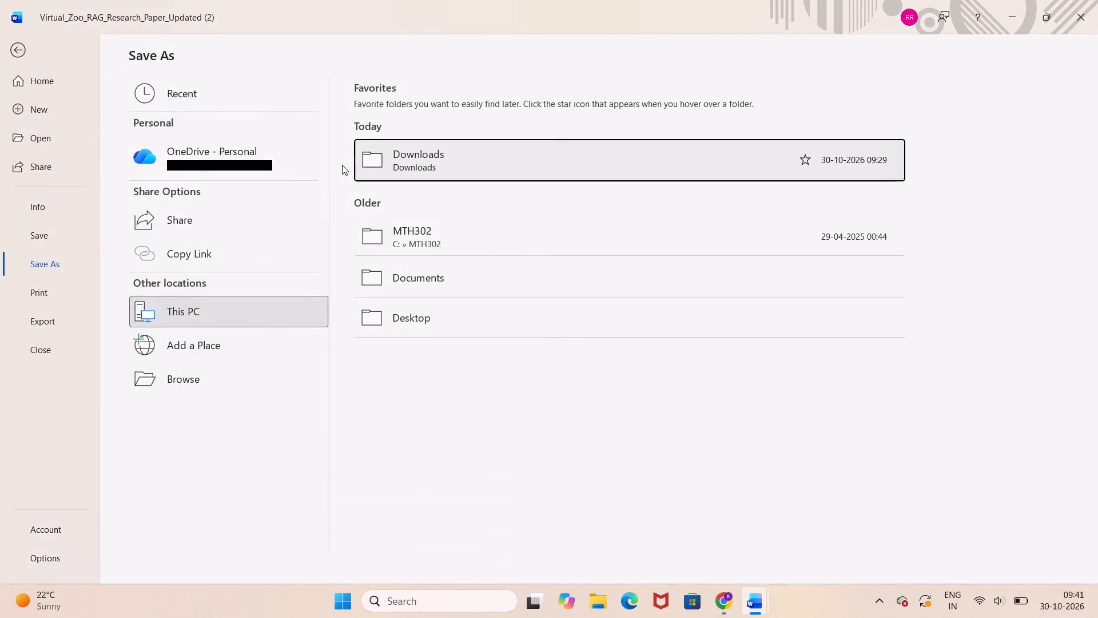
pyautogui.click(221, 318)
pyautogui.click(443, 160)
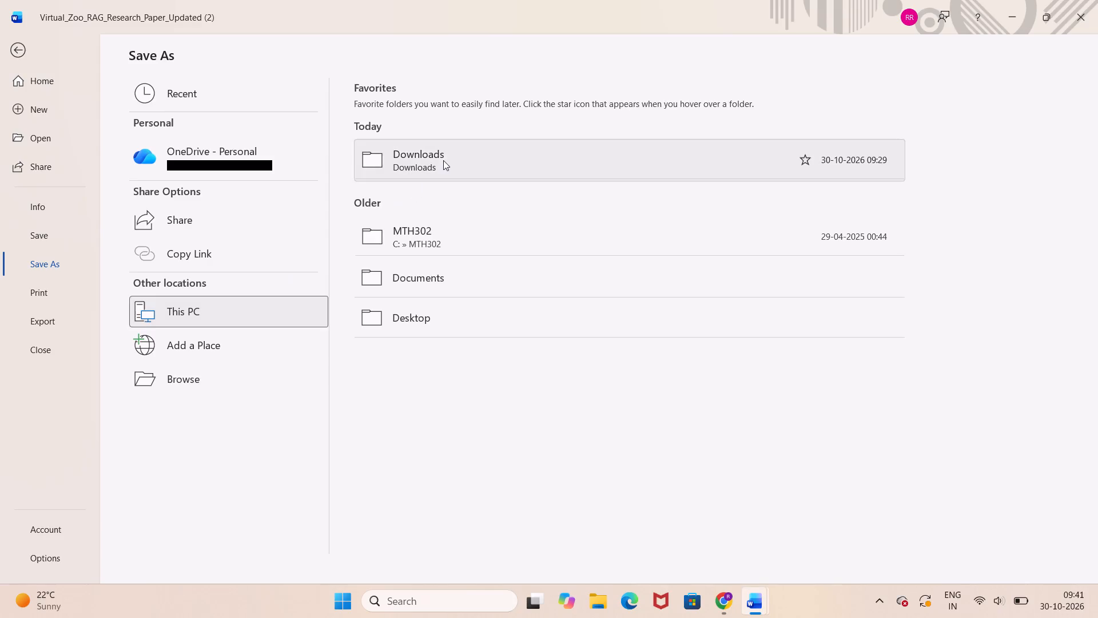
pyautogui.click(292, 242)
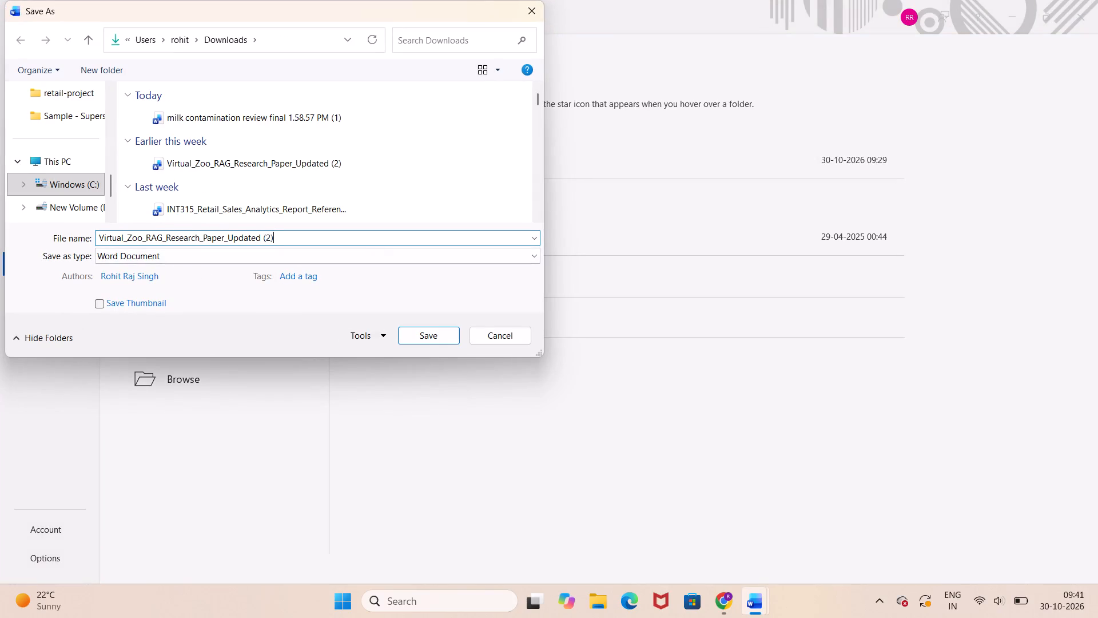
pyautogui.press('BackSpace')
pyautogui.press('BackSpace')
pyautogui.press('BackSpace')
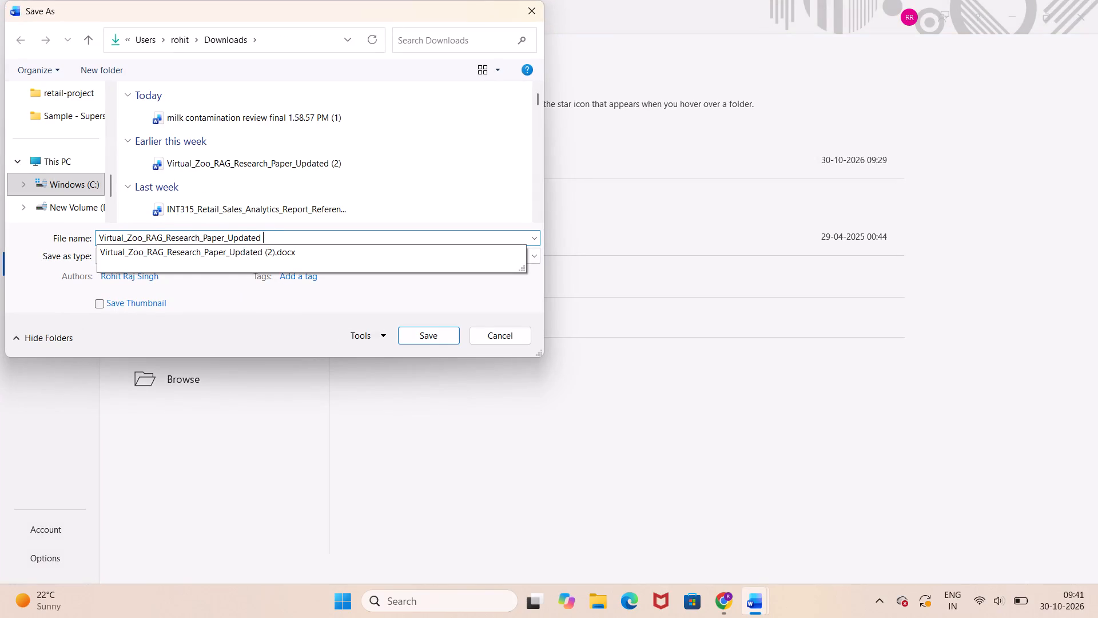
pyautogui.click(423, 336)
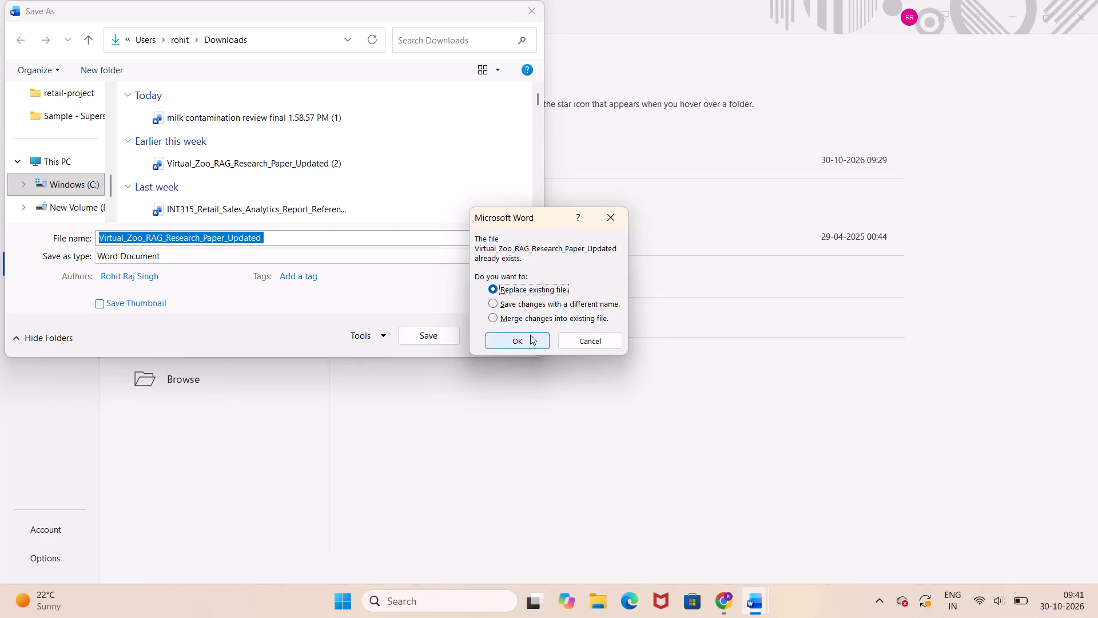